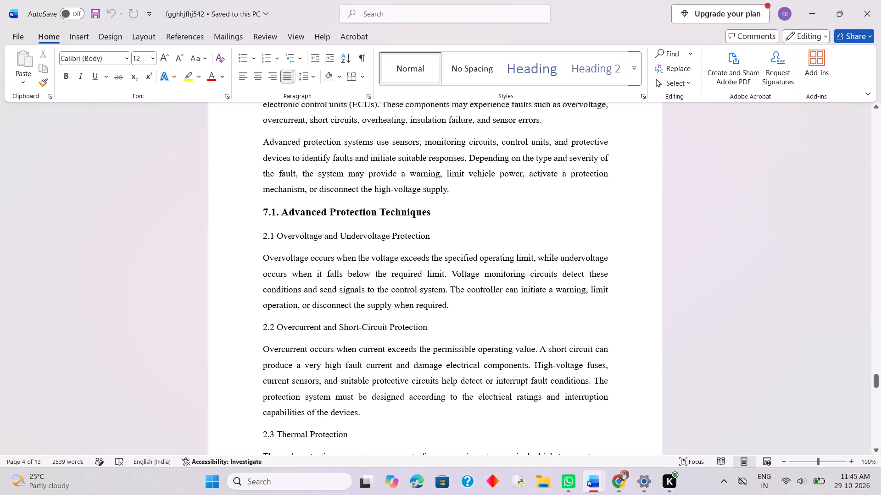
# Make the subheading "2.1 Overvoltage and Undervoltage Protection" bold.
pyautogui.moveTo(432, 237); pyautogui.dragTo(276, 232)
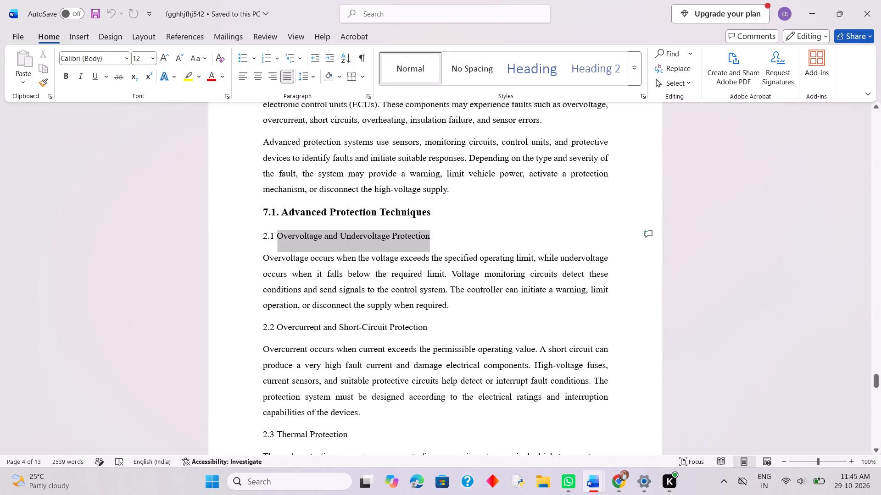
pyautogui.moveTo(276, 232); pyautogui.dragTo(262, 234)
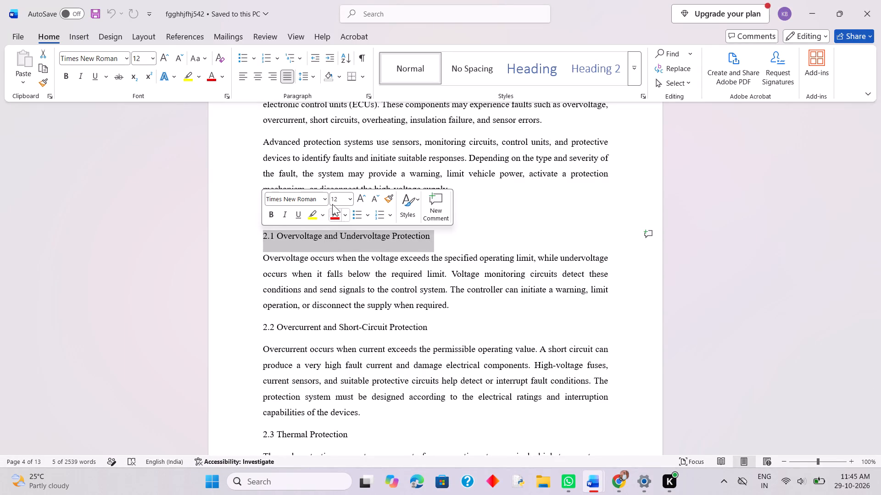
pyautogui.click(268, 214)
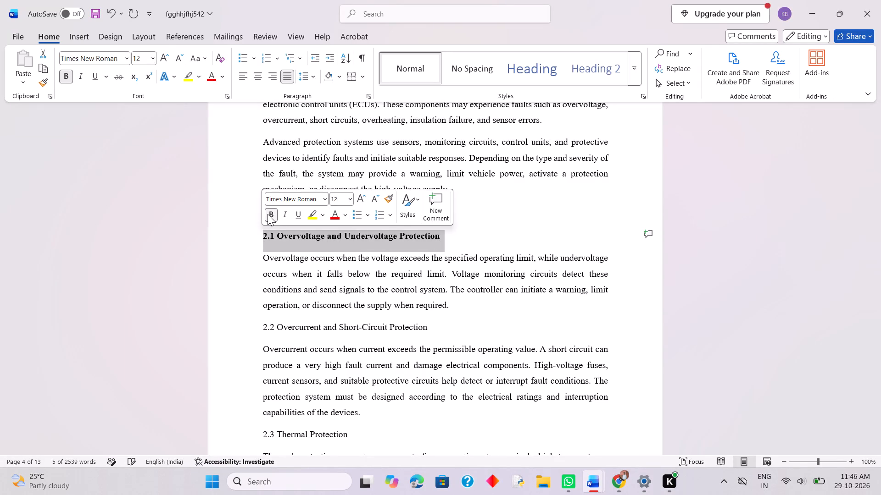
pyautogui.click(340, 198)
pyautogui.click(467, 231)
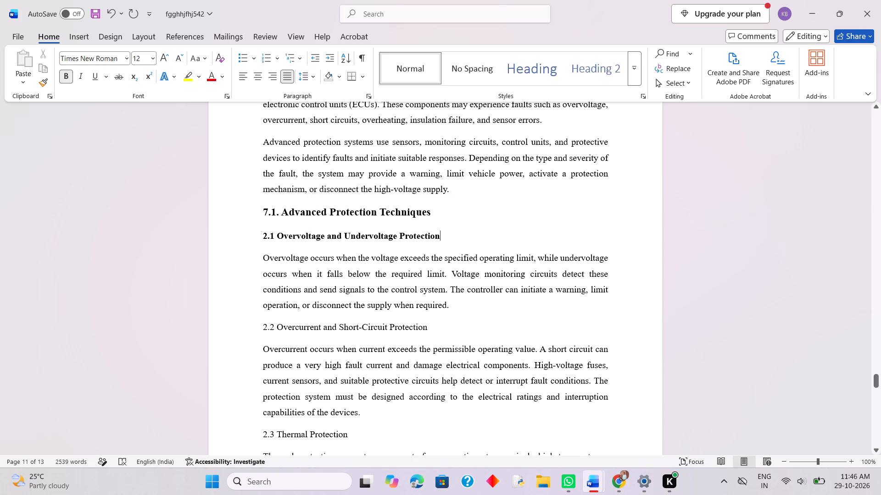
# Make the subheading "2.2 Overcurrent and Short-Circuit Protection" bold.
pyautogui.moveTo(430, 325); pyautogui.dragTo(259, 327)
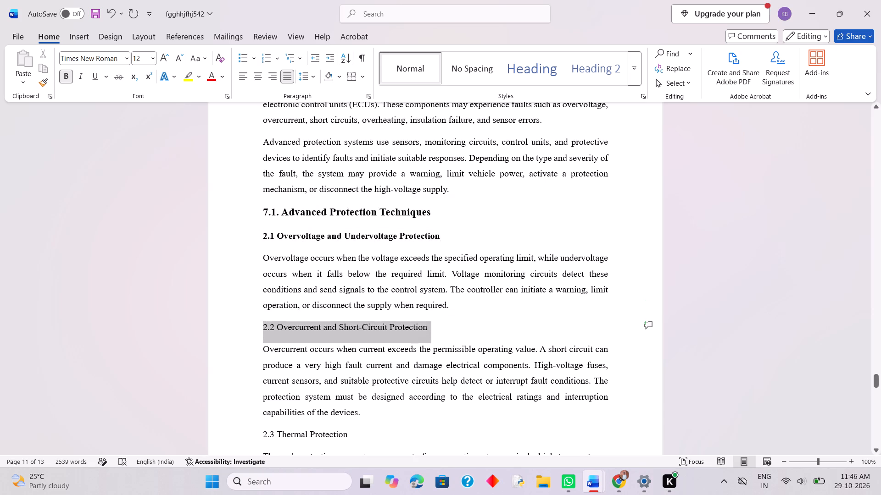
pyautogui.moveTo(259, 327); pyautogui.dragTo(260, 327)
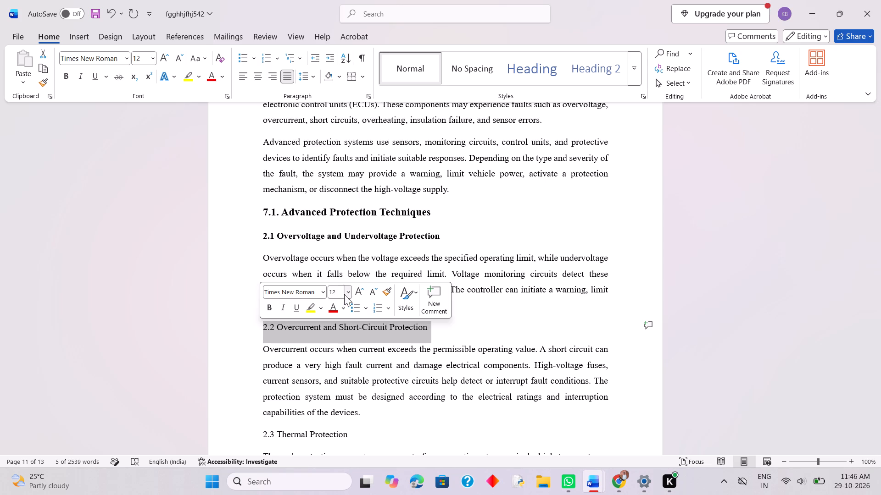
pyautogui.click(272, 309)
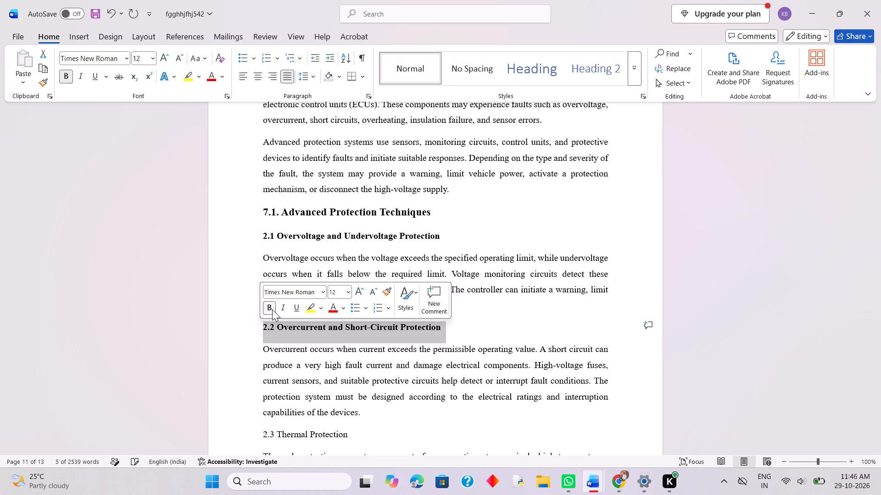
pyautogui.click(457, 214)
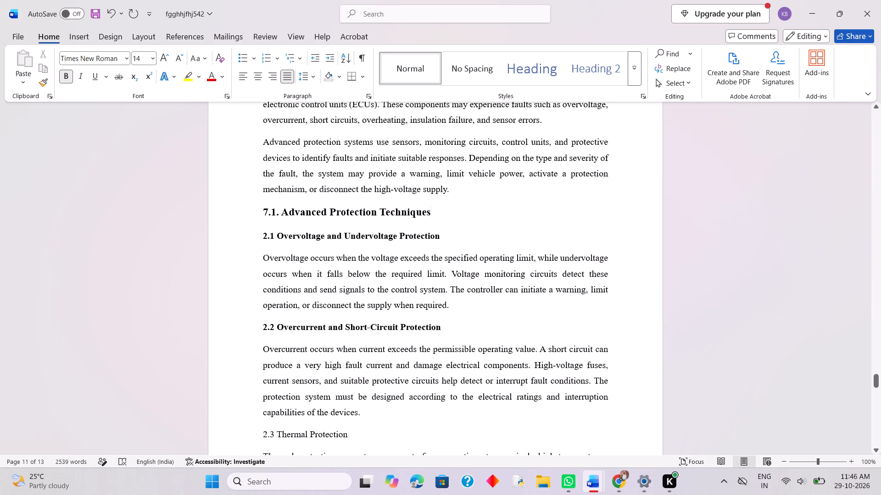
# Renumber the Overvoltage and Undervoltage Protection subheading as 7.1 and the Overcurrent and Short-Circuit Protection subheading as 7.2.
pyautogui.click(266, 236)
pyautogui.press('BackSpace')
pyautogui.press('7')
pyautogui.press('Down')
pyautogui.press('Down')
pyautogui.press('Down')
pyautogui.press('Down')
pyautogui.press('Down')
pyautogui.press('BackSpace')
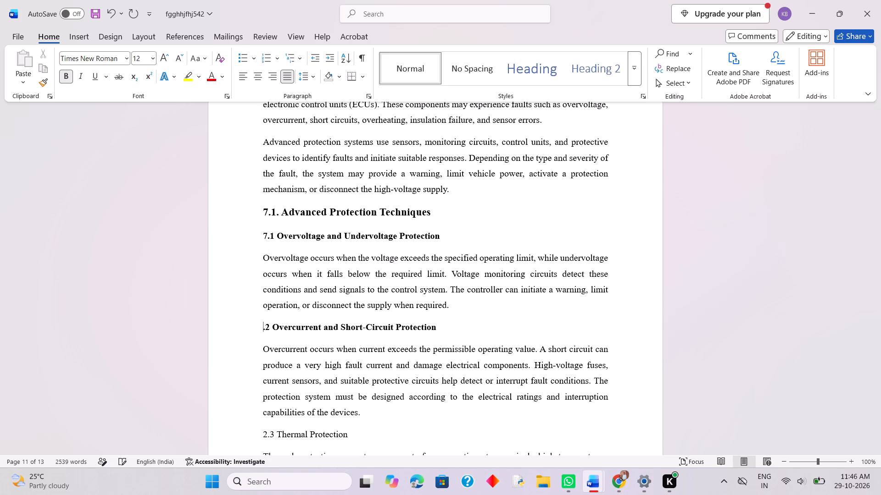
pyautogui.press('7')
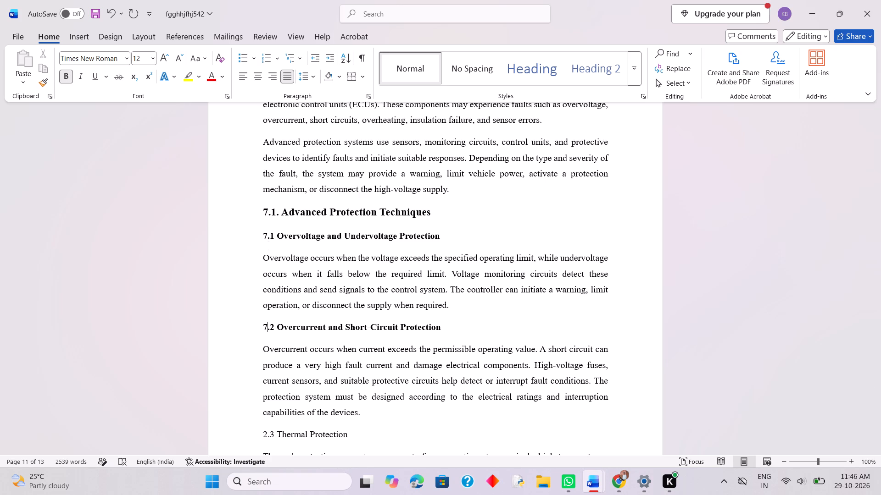
# Renumber the Thermal Protection subheading as 7.3.
pyautogui.press('Down')
pyautogui.press('Down')
pyautogui.press('Down')
pyautogui.press('Down')
pyautogui.press('Down')
pyautogui.press('Down')
pyautogui.press('BackSpace')
pyautogui.press('7')
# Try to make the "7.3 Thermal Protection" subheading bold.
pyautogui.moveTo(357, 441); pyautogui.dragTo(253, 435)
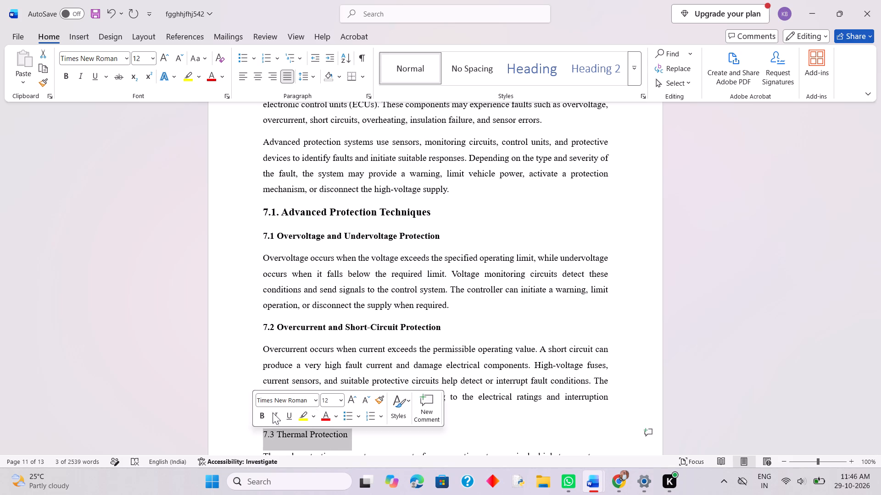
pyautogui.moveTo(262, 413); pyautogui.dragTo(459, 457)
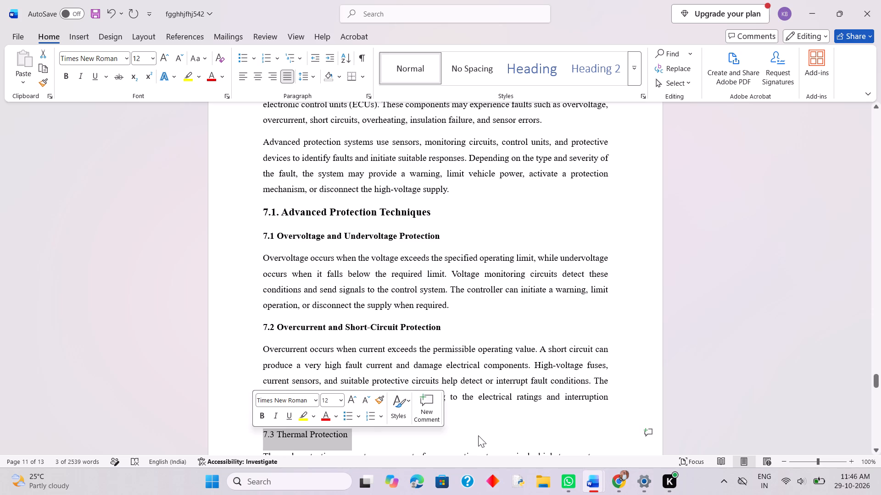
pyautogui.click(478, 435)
# Look through section 7 and its neighbouring pages, examining the numbering and formatting of the subheadings and the fault response list.
pyautogui.hscroll(1, 483, 404)
pyautogui.scroll(1, 483, 404)
pyautogui.hscroll(1, 483, 404)
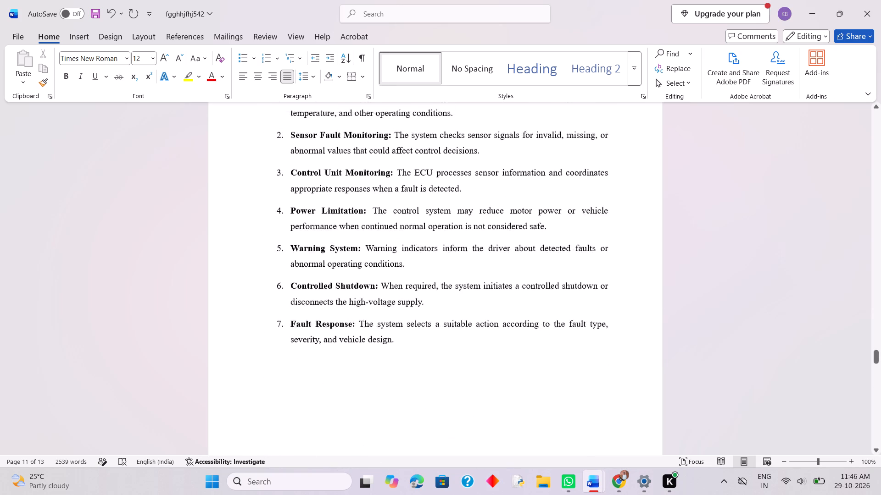
pyautogui.hscroll(1, 483, 404)
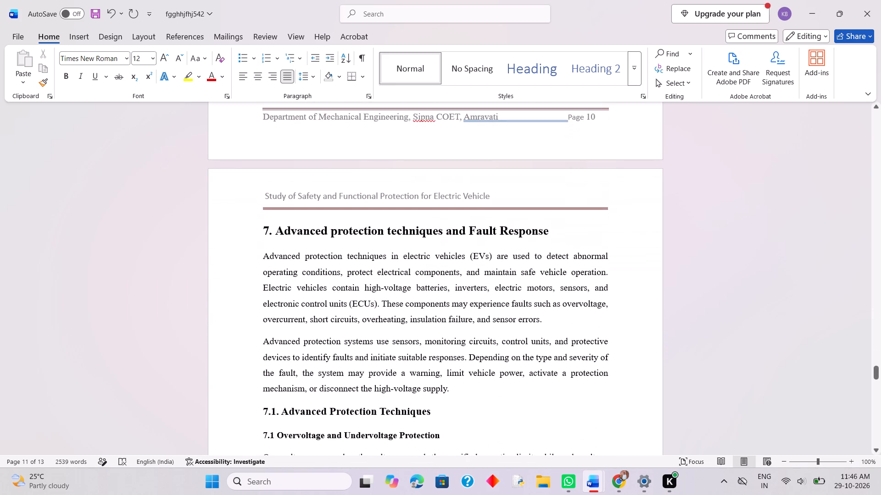
pyautogui.hscroll(1, 483, 404)
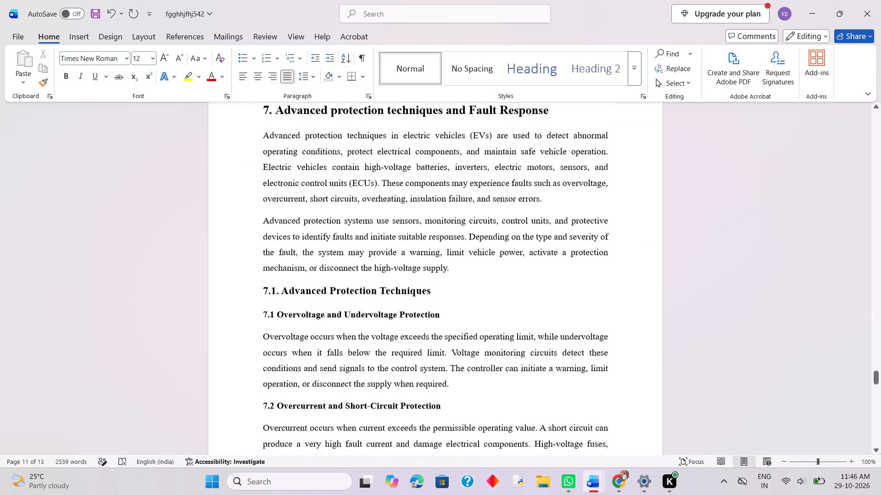
pyautogui.hscroll(1, 483, 404)
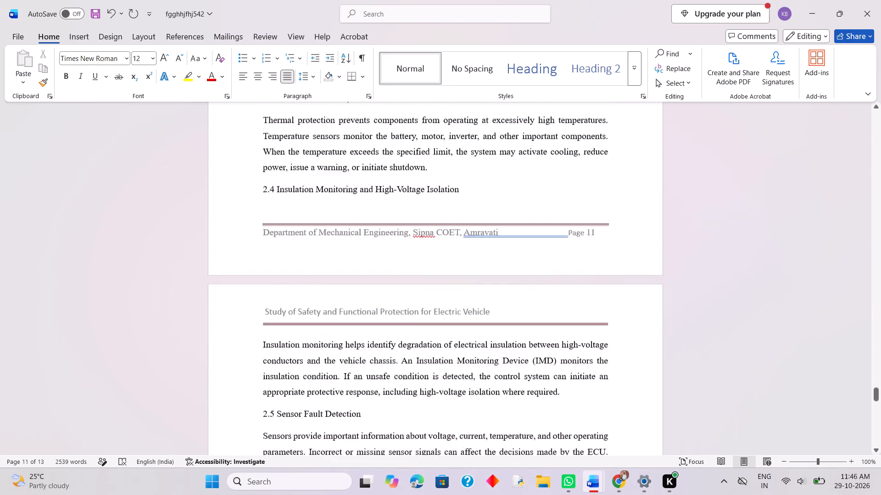
pyautogui.hscroll(1, 483, 404)
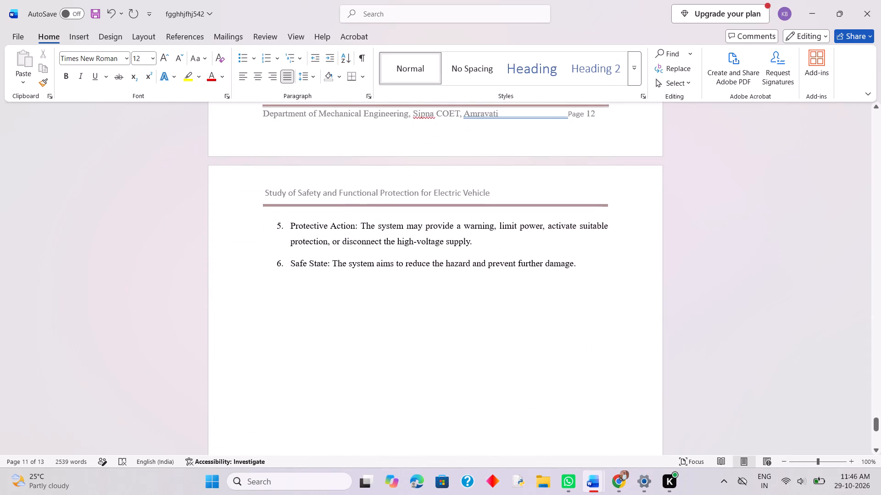
pyautogui.hscroll(2, 483, 404)
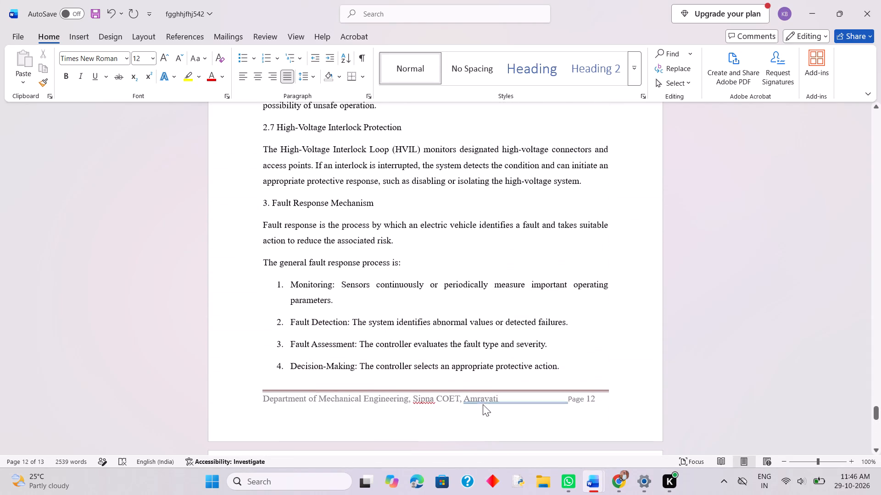
pyautogui.hscroll(2, 483, 404)
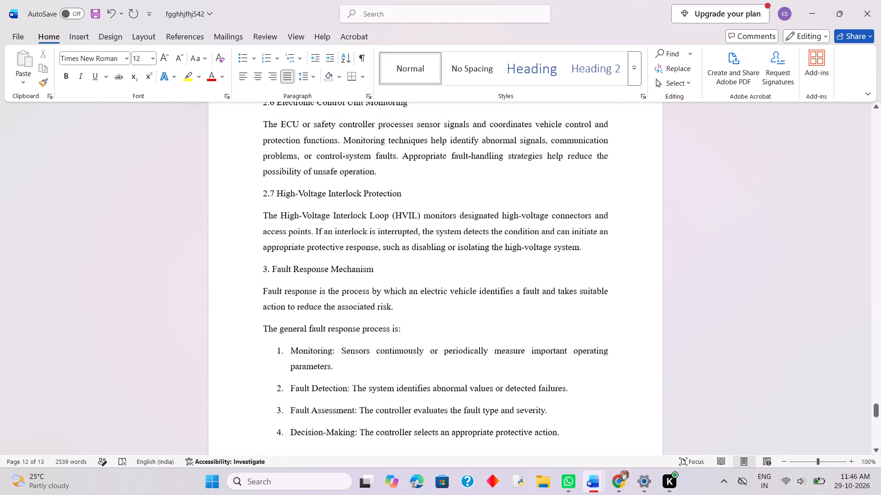
pyautogui.hscroll(1, 483, 404)
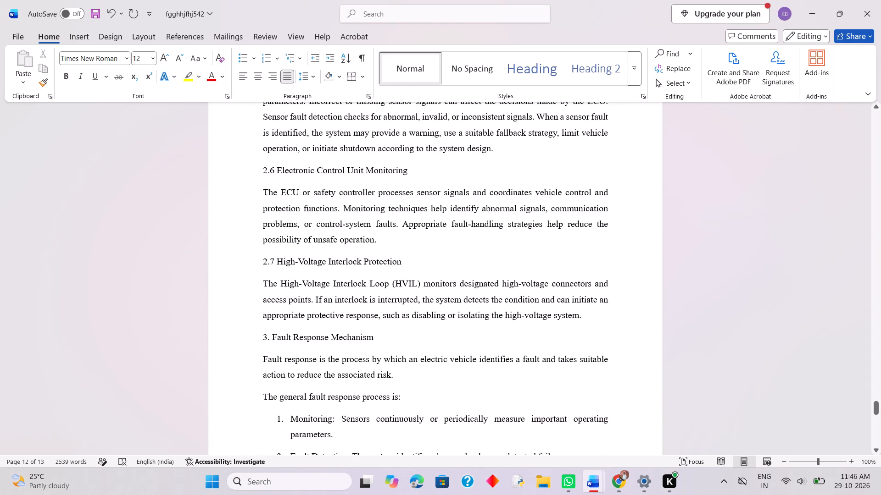
pyautogui.hscroll(1, 483, 404)
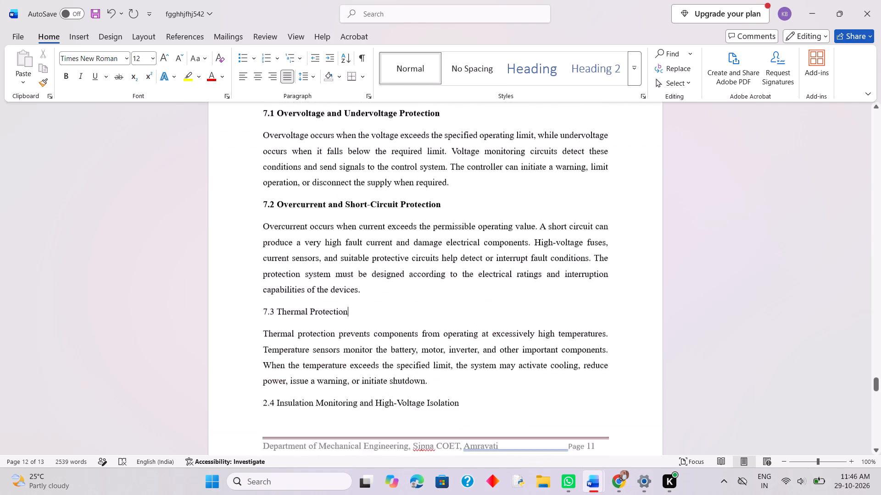
pyautogui.hscroll(1, 483, 404)
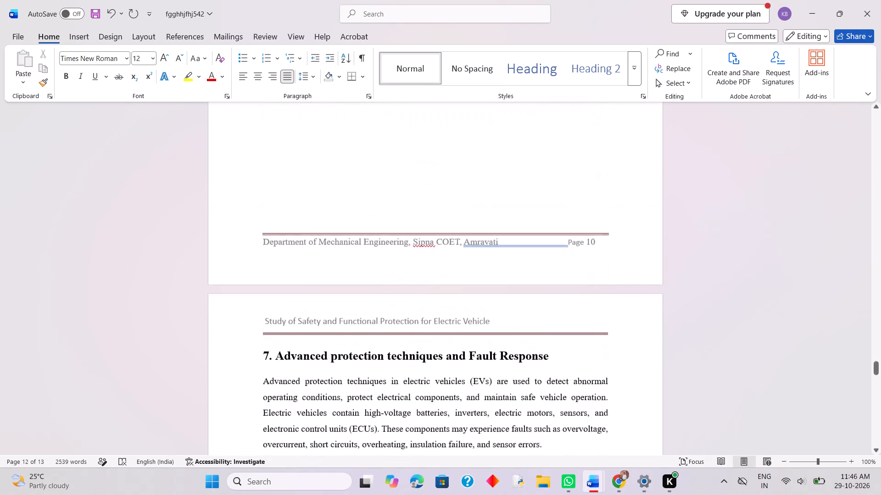
pyautogui.hscroll(1, 483, 404)
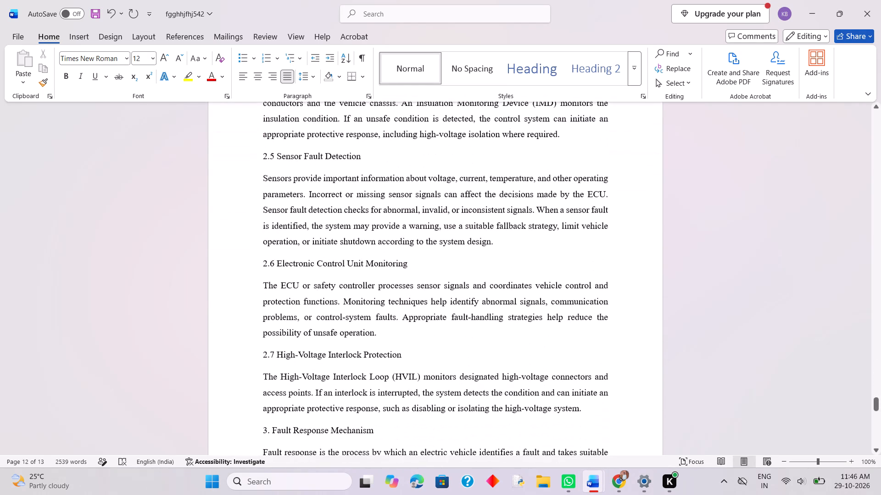
pyautogui.hscroll(1, 483, 404)
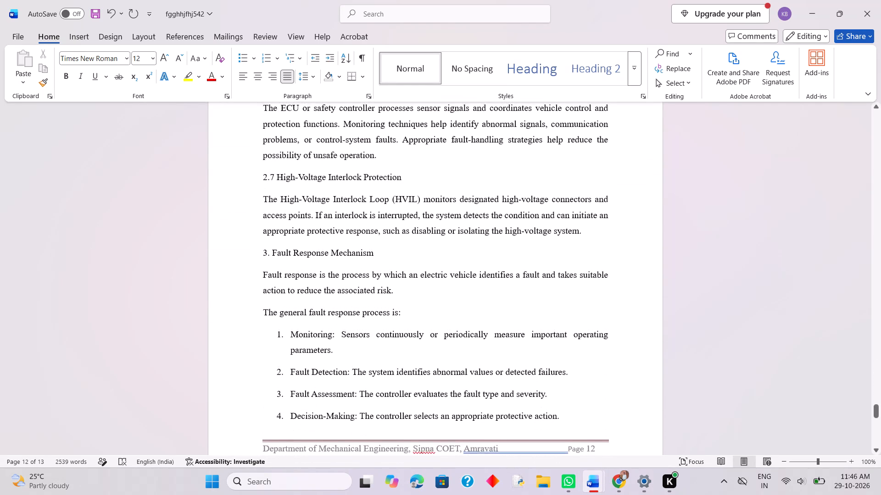
pyautogui.hscroll(1, 483, 404)
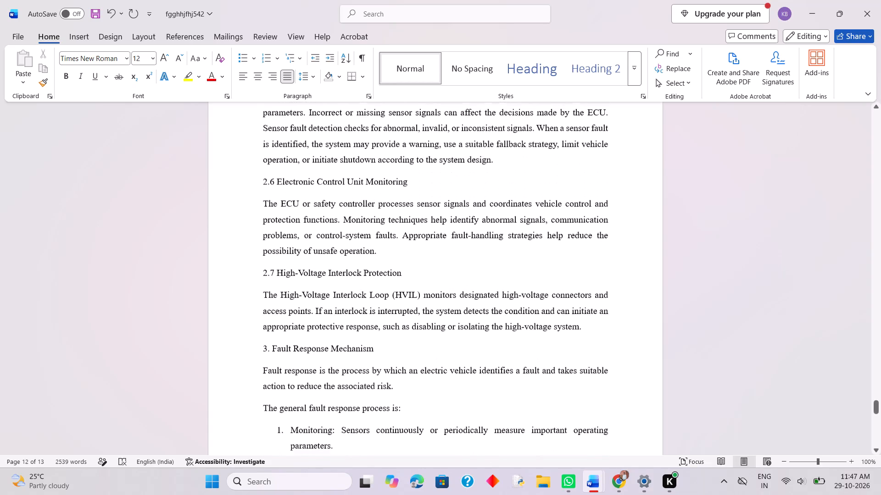
pyautogui.hscroll(2, 483, 404)
pyautogui.scroll(1, 483, 404)
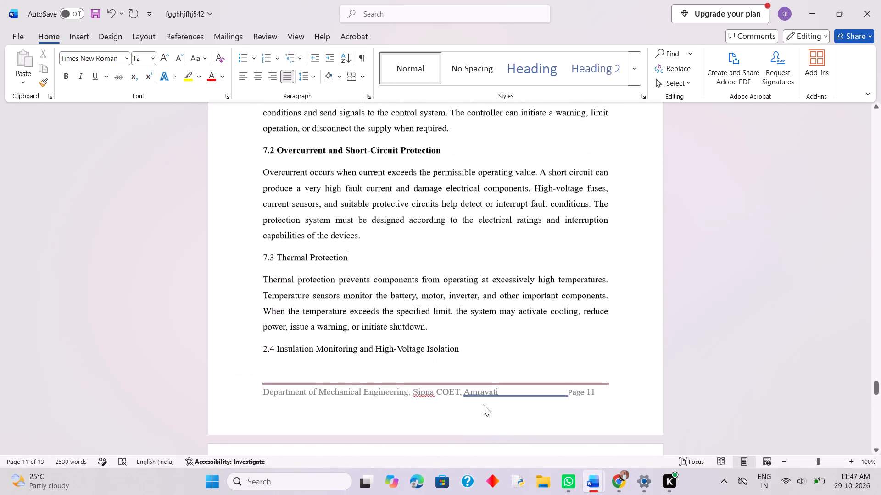
pyautogui.scroll(1, 483, 404)
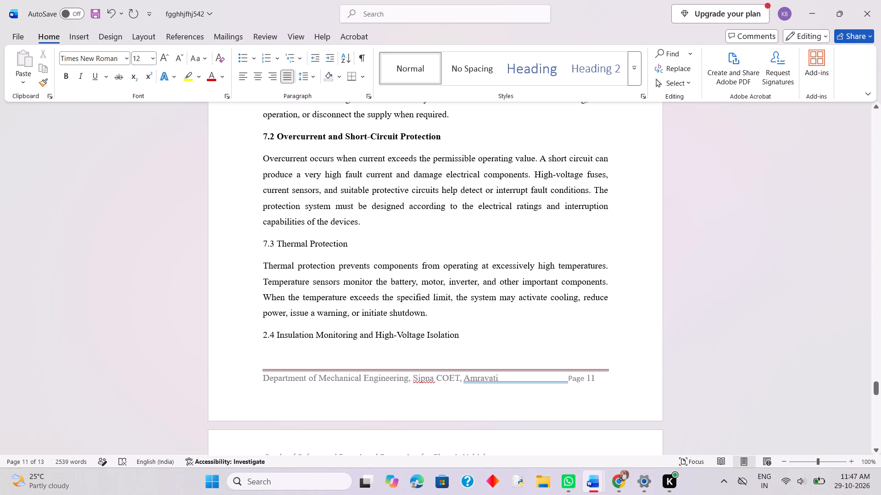
# Make the subheading "7.3 Thermal Protection" bold.
pyautogui.moveTo(353, 248); pyautogui.dragTo(263, 243)
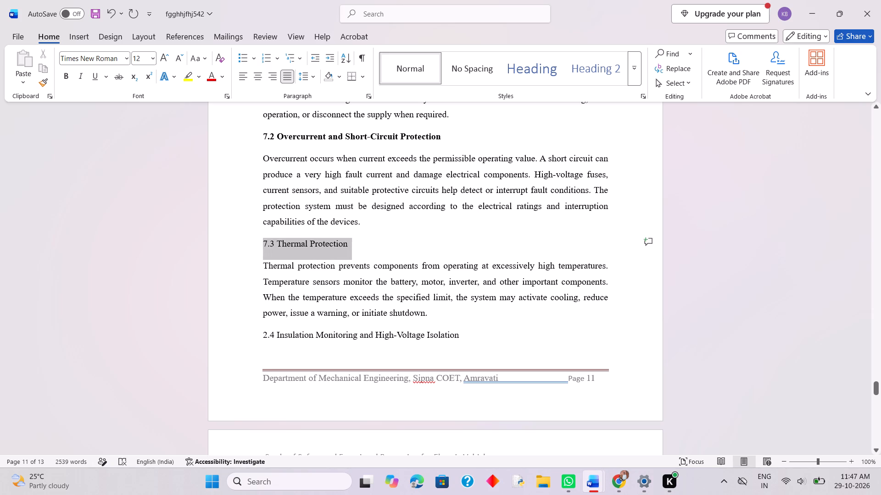
pyautogui.moveTo(263, 243); pyautogui.dragTo(265, 245)
pyautogui.click(275, 228)
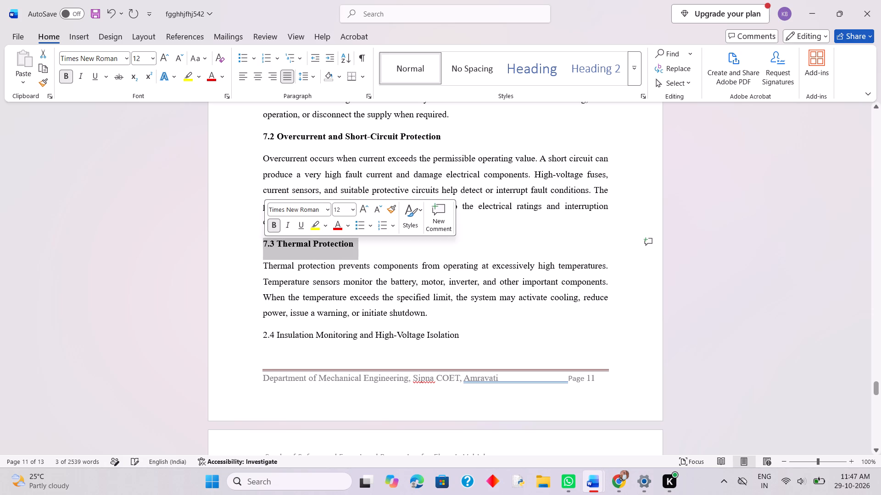
# Cut the "2.4 Insulation Monitoring and High-Voltage Isolation" subsection from the report, both its paragraph and its subheading.
pyautogui.click(408, 256)
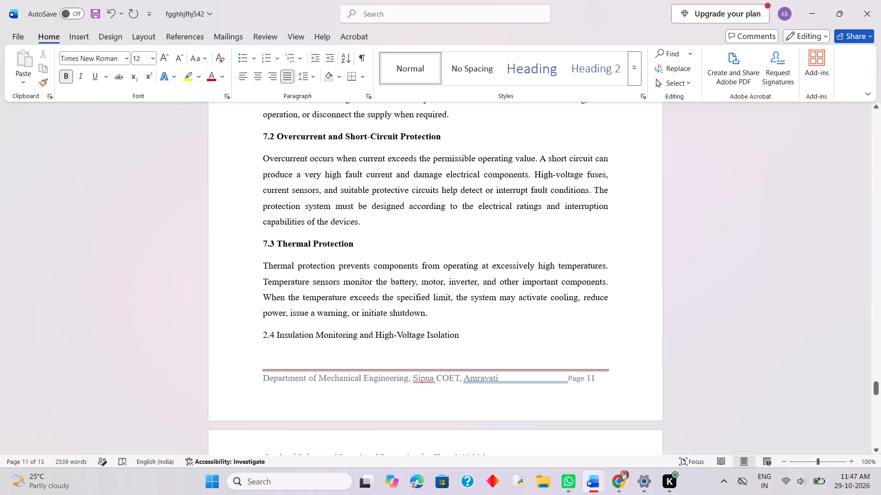
pyautogui.moveTo(261, 335); pyautogui.dragTo(450, 335)
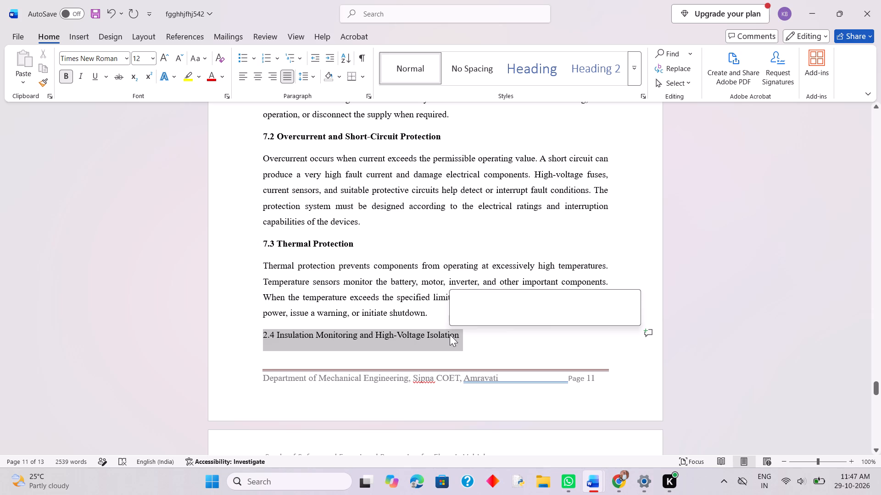
pyautogui.click(507, 341)
pyautogui.hscroll(1, 507, 341)
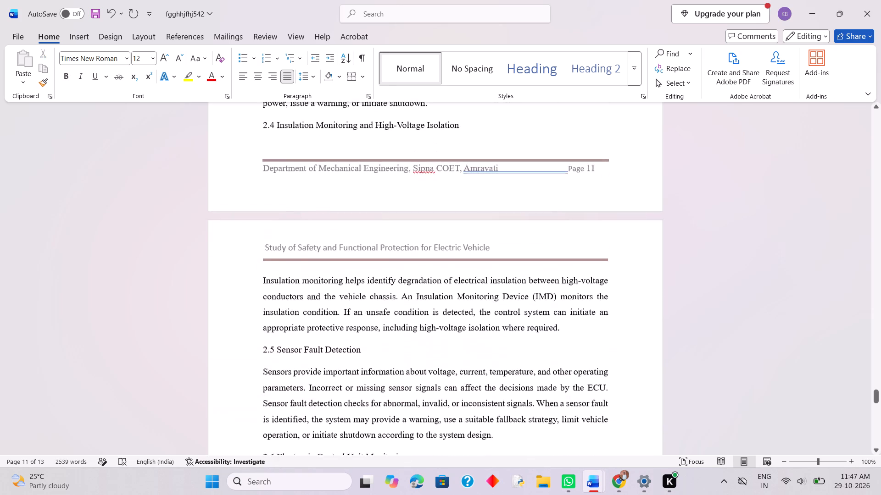
pyautogui.hscroll(1, 507, 341)
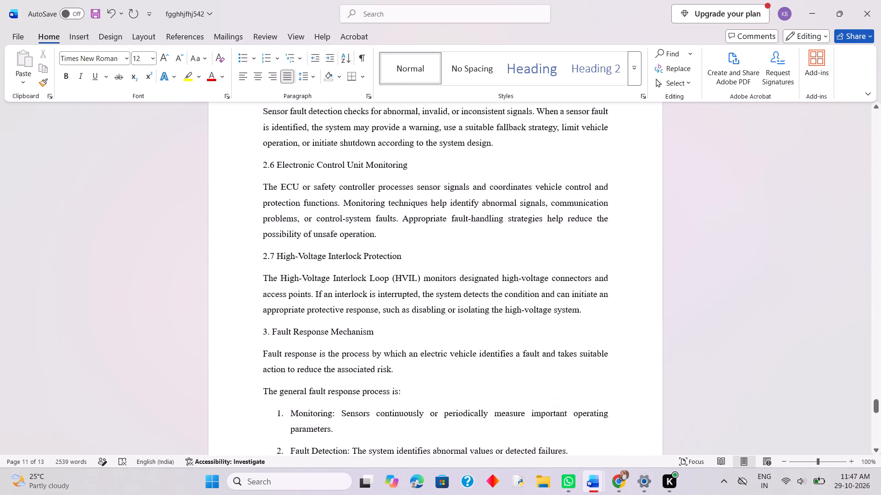
pyautogui.hscroll(1, 507, 341)
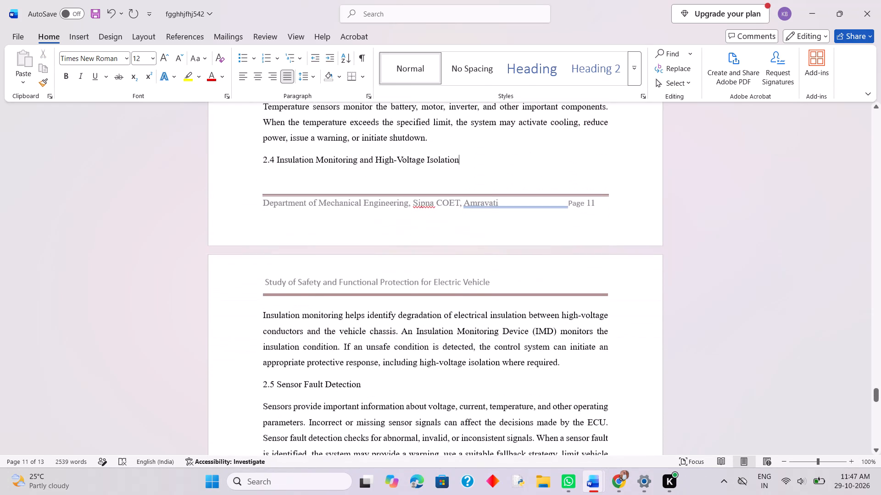
pyautogui.hscroll(1, 507, 341)
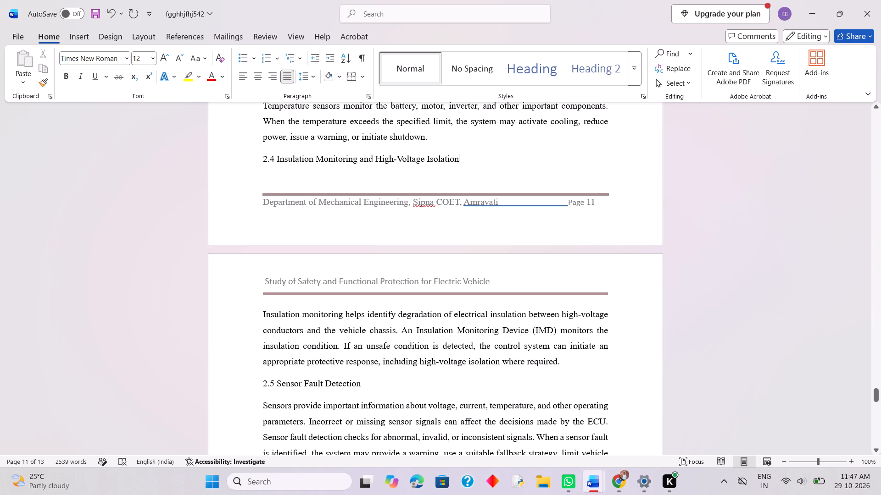
pyautogui.moveTo(579, 361); pyautogui.dragTo(273, 302)
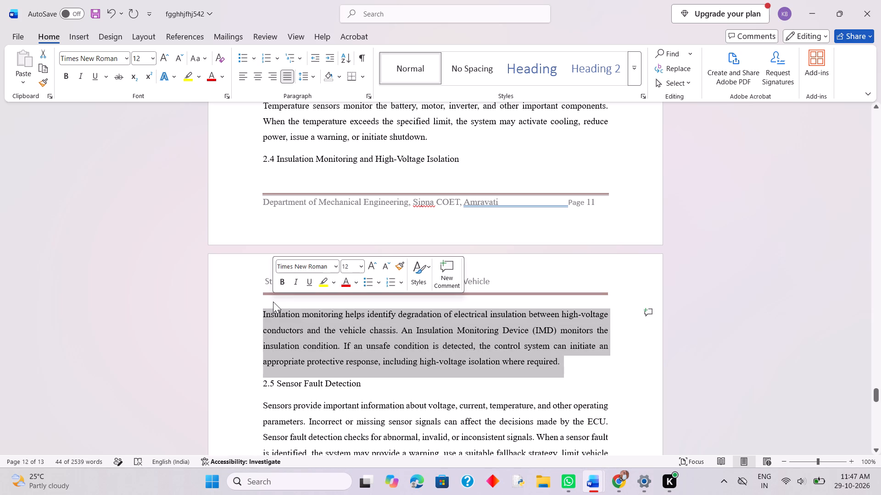
pyautogui.hotkey('ctrl', 'x')
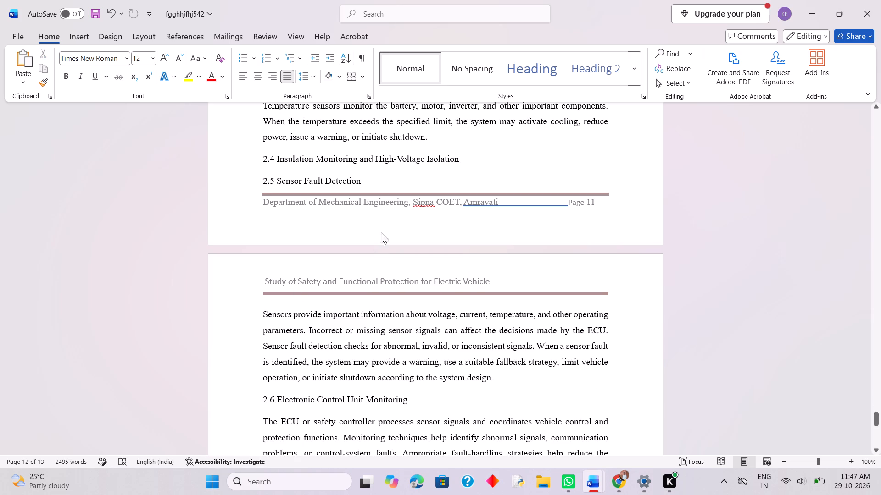
pyautogui.moveTo(458, 155); pyautogui.dragTo(304, 164)
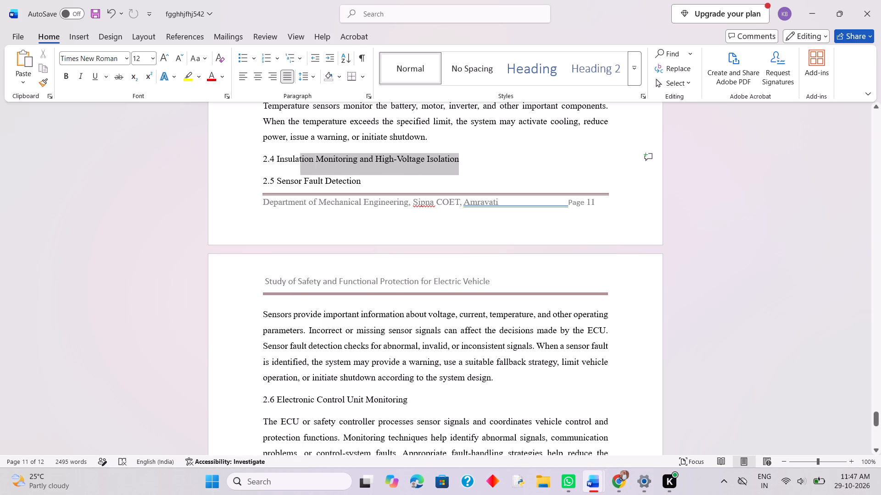
pyautogui.moveTo(304, 164); pyautogui.dragTo(260, 160)
pyautogui.hotkey('ctrl', 'x')
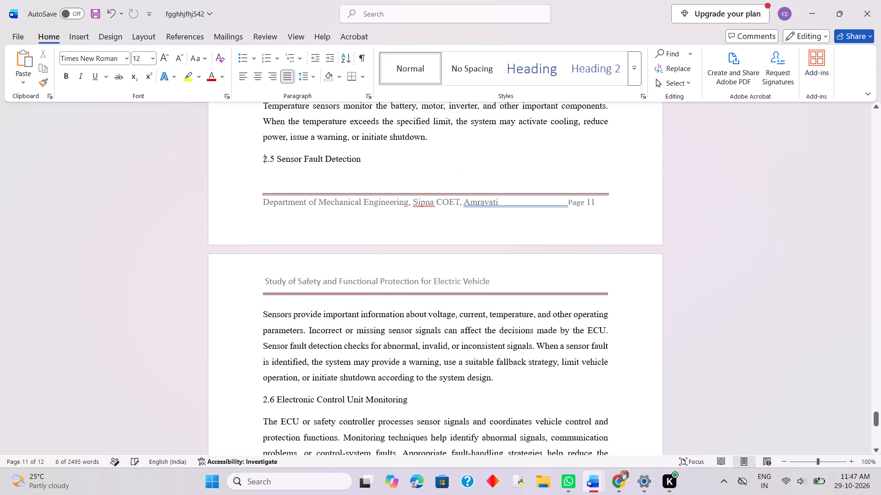
# Insert two blank lines before the Sensor Fault Detection subheading so it starts on page 12.
pyautogui.press('Return')
pyautogui.press('Return')
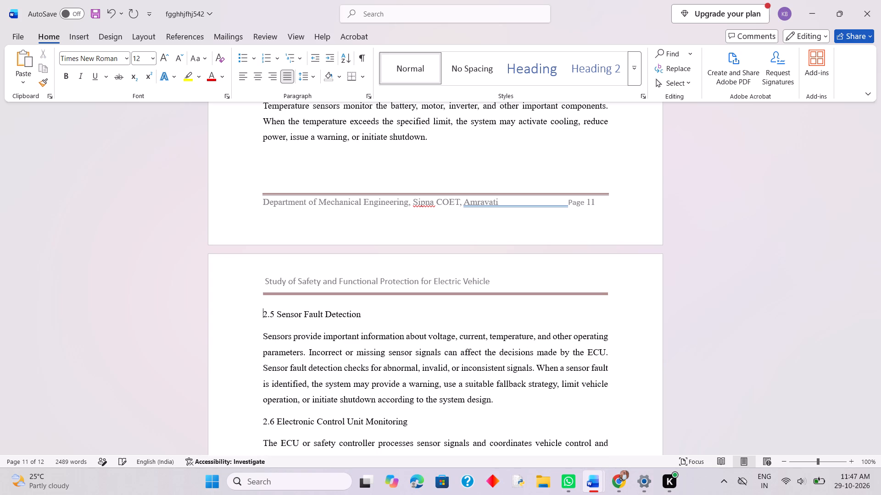
# Renumber the Sensor Fault Detection subheading as 7.4 and make the whole subheading bold.
pyautogui.press('Right')
pyautogui.press('BackSpace')
pyautogui.press('7')
pyautogui.click(277, 313)
pyautogui.press('BackSpace')
pyautogui.press('BackSpace')
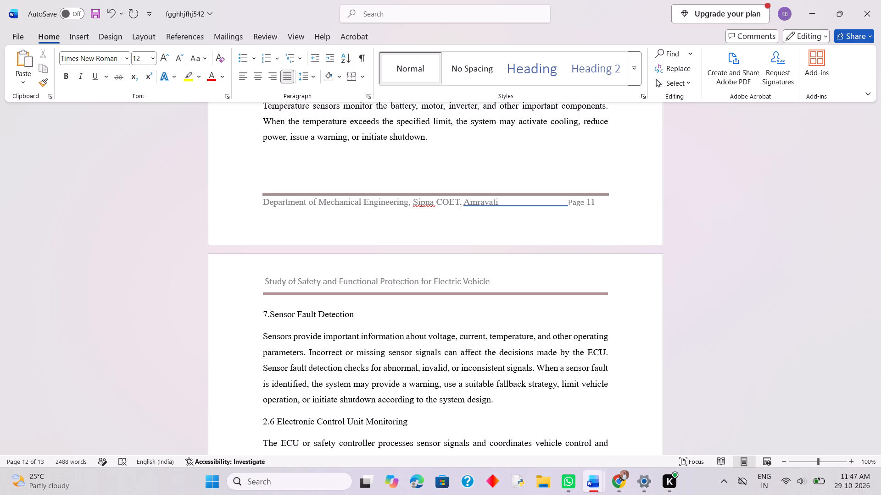
pyautogui.write('4')
pyautogui.press('space')
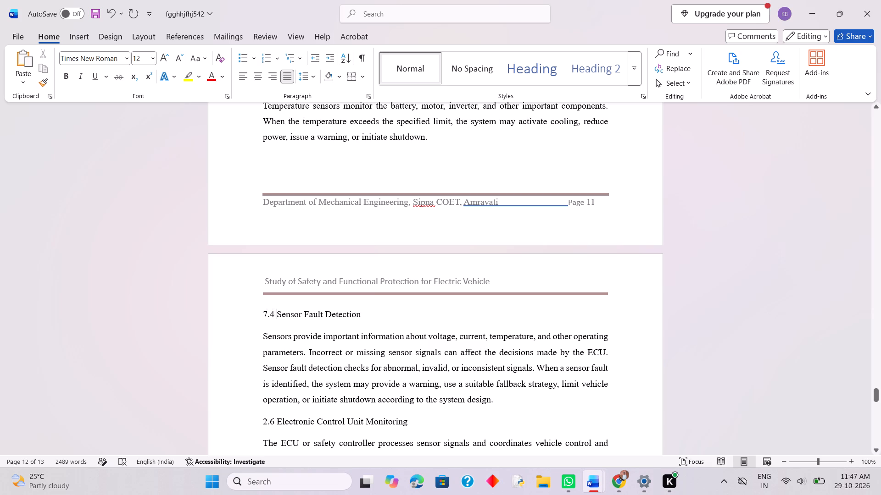
pyautogui.moveTo(361, 319); pyautogui.dragTo(255, 317)
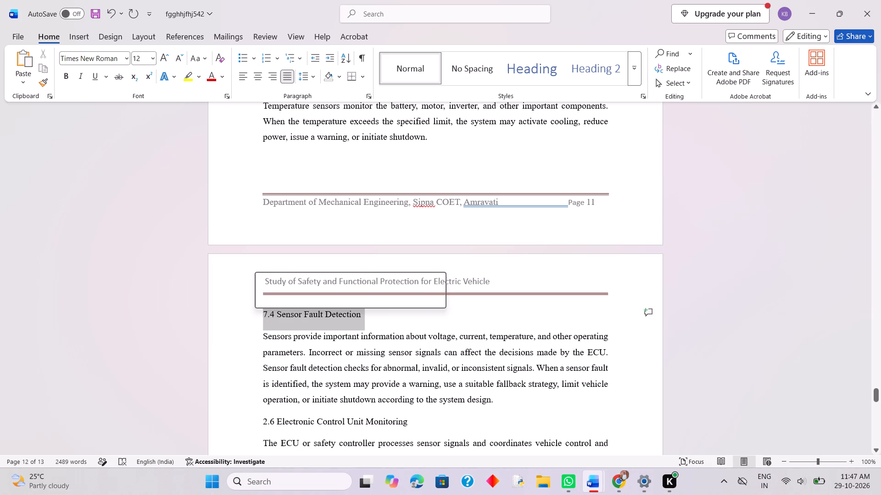
pyautogui.click(261, 298)
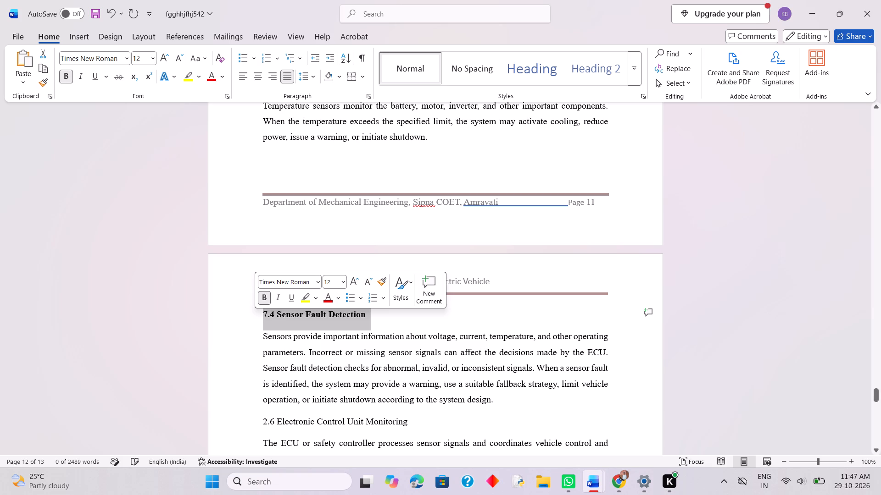
# Make the Electronic Control Unit Monitoring subheading bold and renumber it as 7.5.
pyautogui.moveTo(451, 426); pyautogui.dragTo(264, 422)
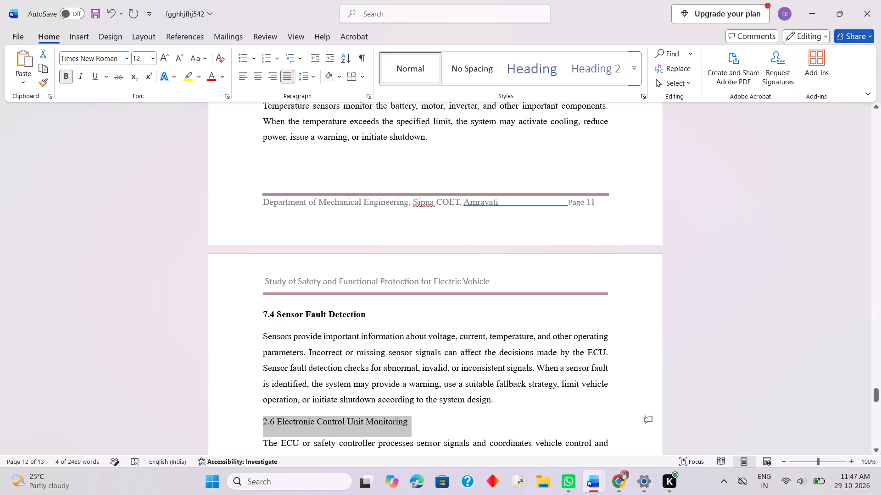
pyautogui.moveTo(264, 422); pyautogui.dragTo(264, 423)
pyautogui.click(275, 399)
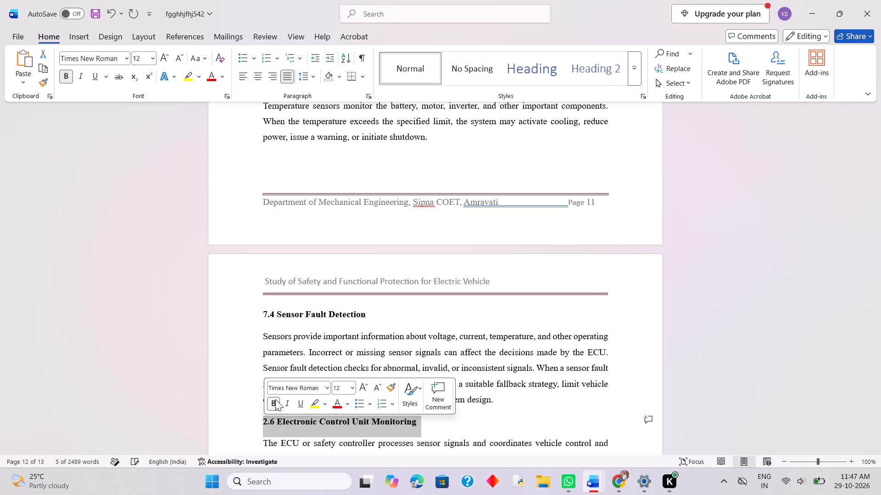
pyautogui.click(272, 421)
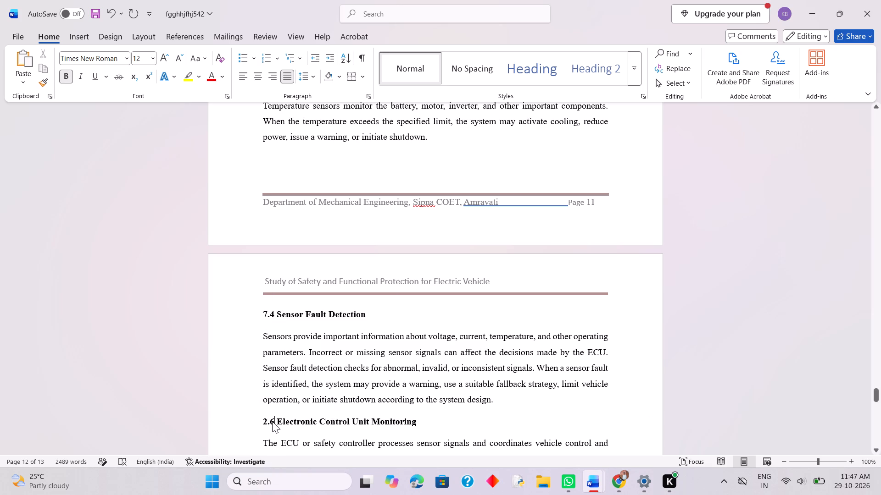
pyautogui.press('BackSpace')
pyautogui.press('BackSpace')
pyautogui.press('BackSpace')
pyautogui.press('7')
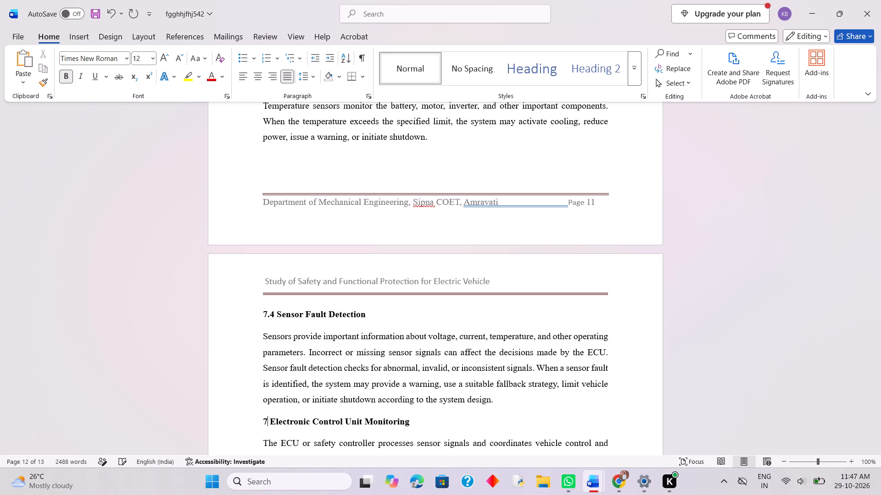
pyautogui.press('.')
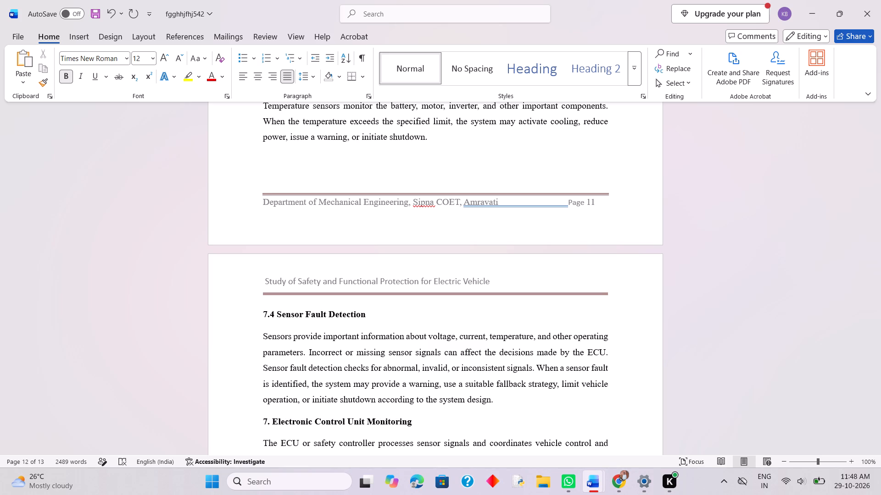
pyautogui.press('5')
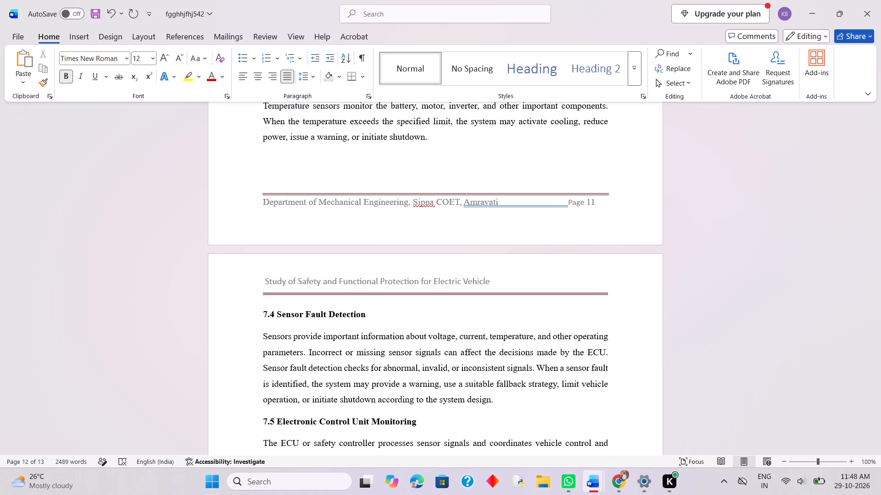
# Make the High-Voltage Interlock Protection subheading bold and replace its number with 7.6, keeping it on its own line.
pyautogui.scroll(-1, 272, 421)
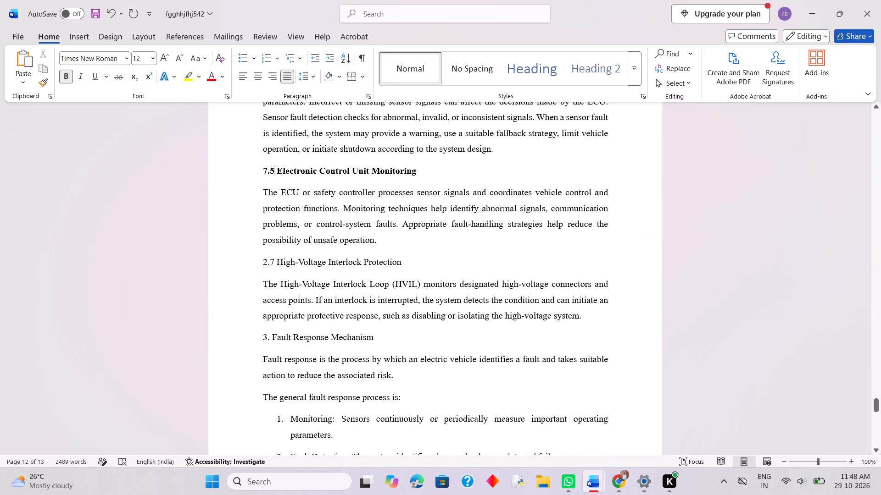
pyautogui.moveTo(401, 260); pyautogui.dragTo(245, 257)
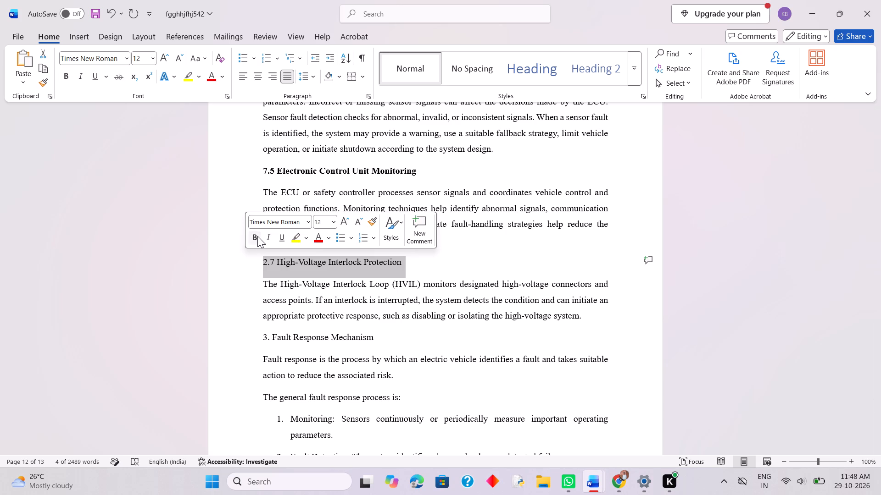
pyautogui.click(257, 236)
pyautogui.click(278, 265)
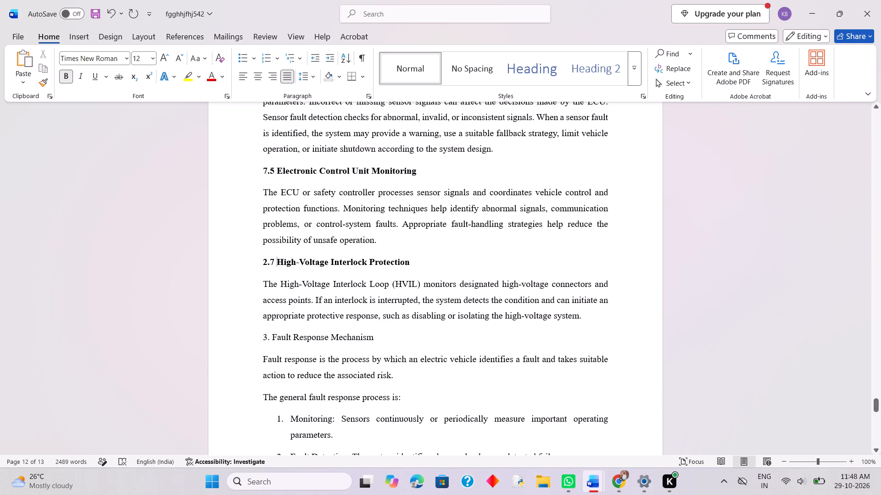
pyautogui.press('BackSpace')
pyautogui.press('BackSpace')
pyautogui.press('BackSpace')
pyautogui.press('BackSpace')
pyautogui.press('BackSpace')
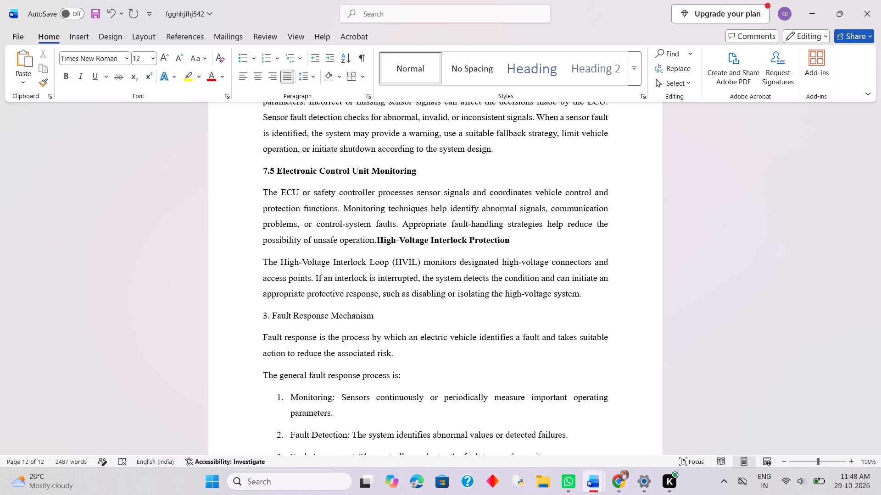
pyautogui.press('Return')
pyautogui.write('7.')
pyautogui.write('6')
pyautogui.press('space')
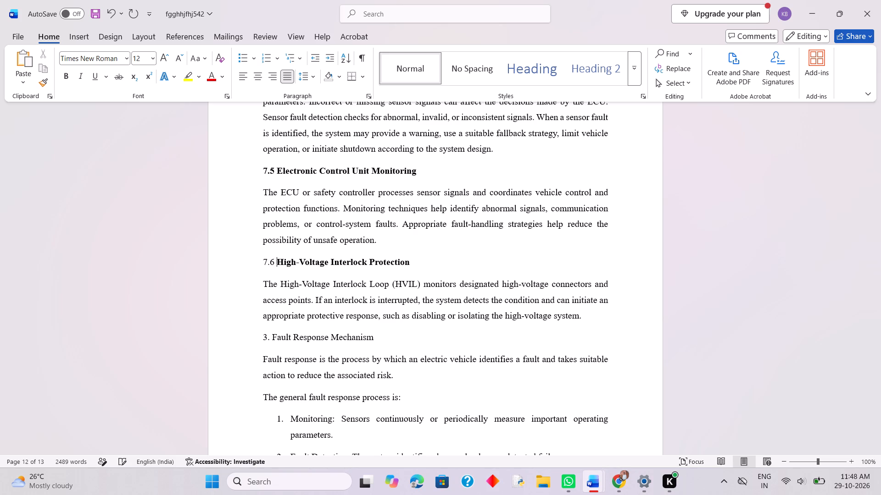
# Set the "3. Fault Response Mechanism" heading to font size 14 and make it bold.
pyautogui.moveTo(376, 335); pyautogui.dragTo(366, 335)
pyautogui.moveTo(366, 335); pyautogui.dragTo(255, 343)
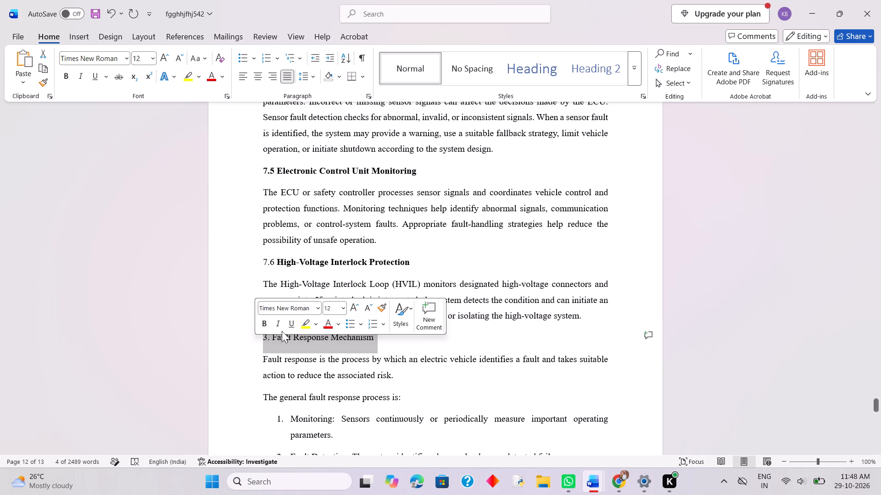
pyautogui.click(342, 304)
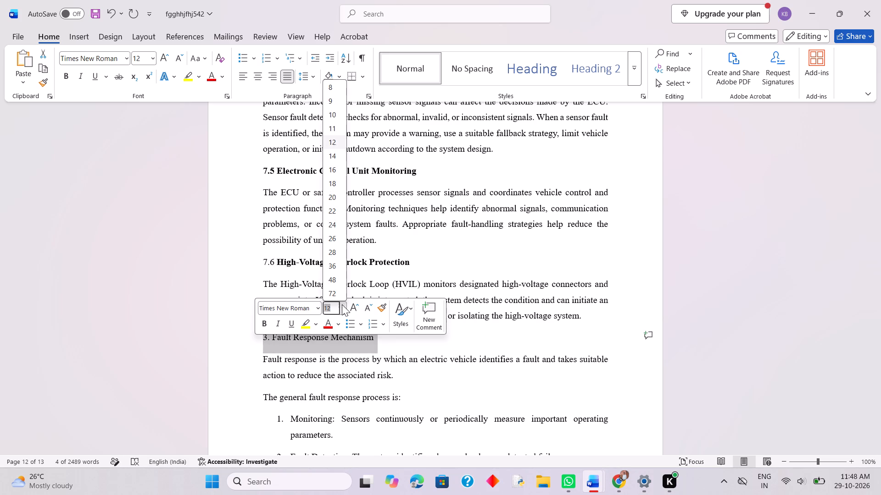
pyautogui.click(331, 151)
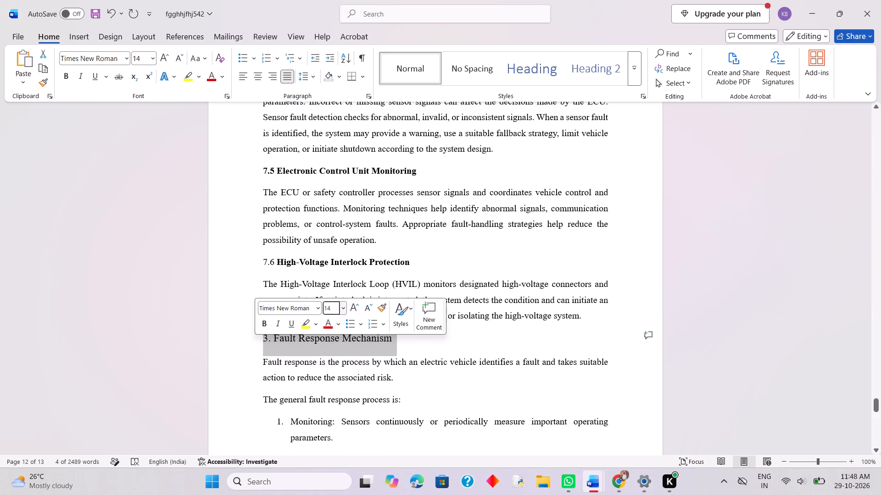
pyautogui.click(262, 325)
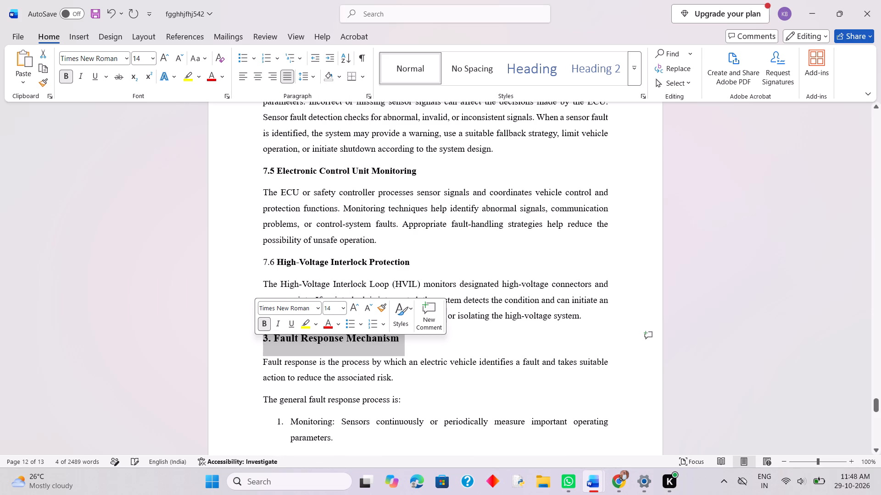
pyautogui.click(437, 383)
pyautogui.scroll(-1, 437, 383)
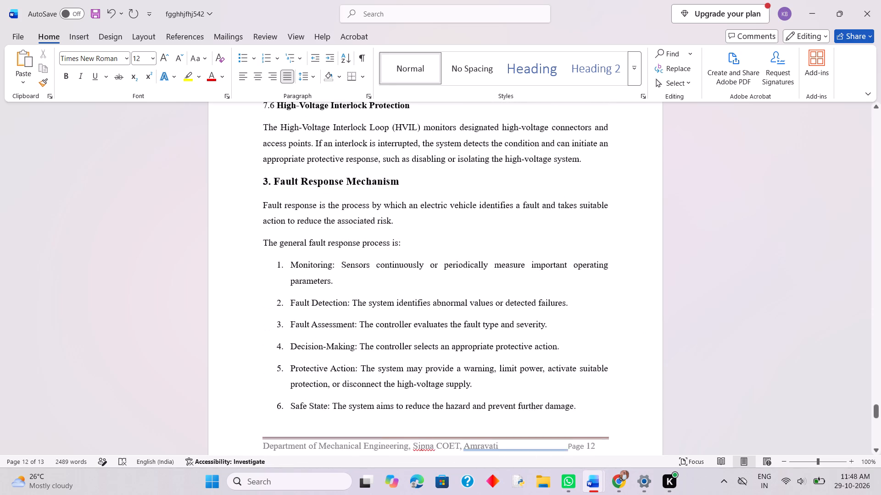
pyautogui.scroll(-1, 437, 383)
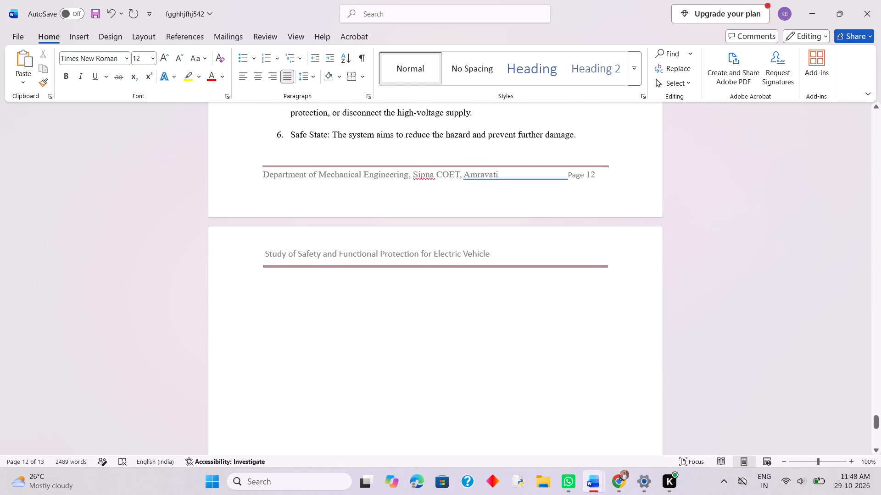
pyautogui.scroll(-1, 437, 383)
pyautogui.click(278, 291)
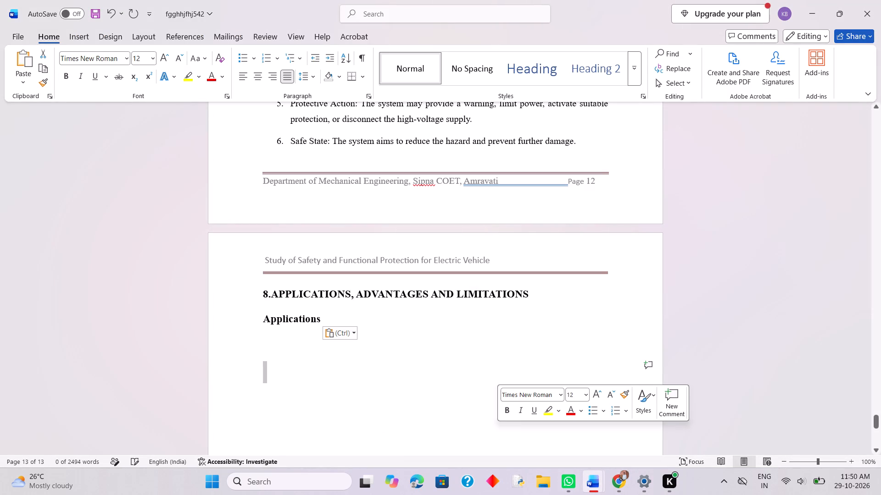
pyautogui.click(261, 321)
pyautogui.write('8.1')
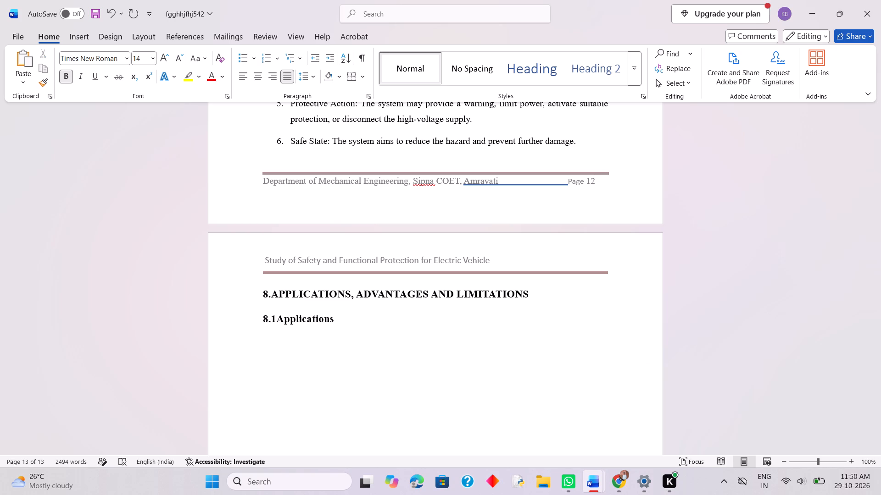
pyautogui.moveTo(336, 319); pyautogui.dragTo(240, 317)
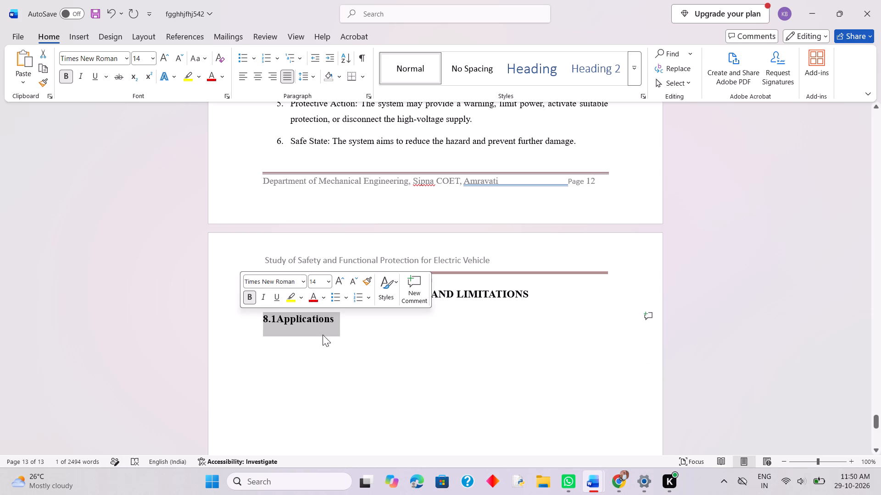
pyautogui.click(323, 340)
# Set the whole "8.APPLICATIONS, ADVANTAGES AND LIMITATIONS" heading to font size 16.
pyautogui.click(527, 287)
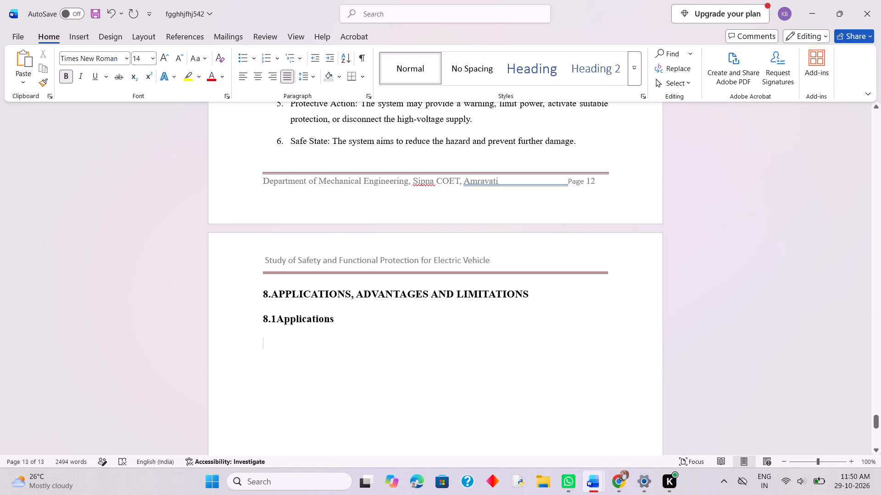
pyautogui.moveTo(529, 291); pyautogui.dragTo(260, 280)
pyautogui.click(340, 246)
pyautogui.press('BackSpace')
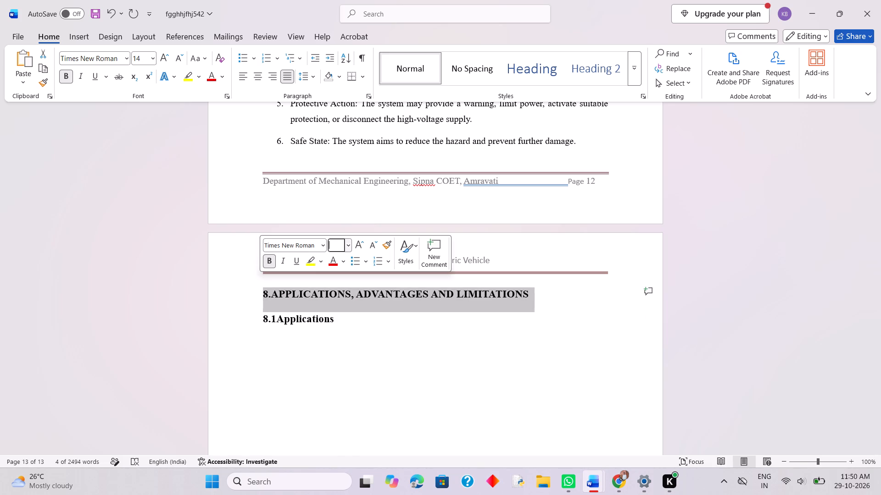
pyautogui.write('16')
pyautogui.press('Return')
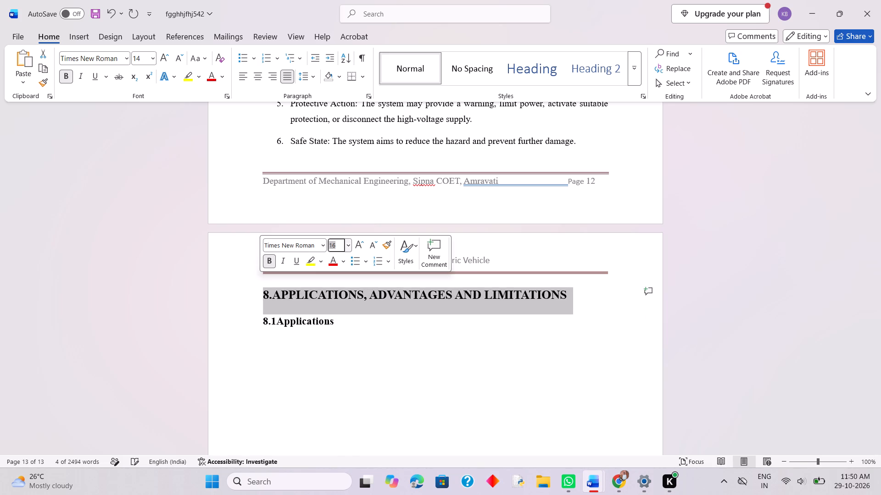
pyautogui.click(352, 313)
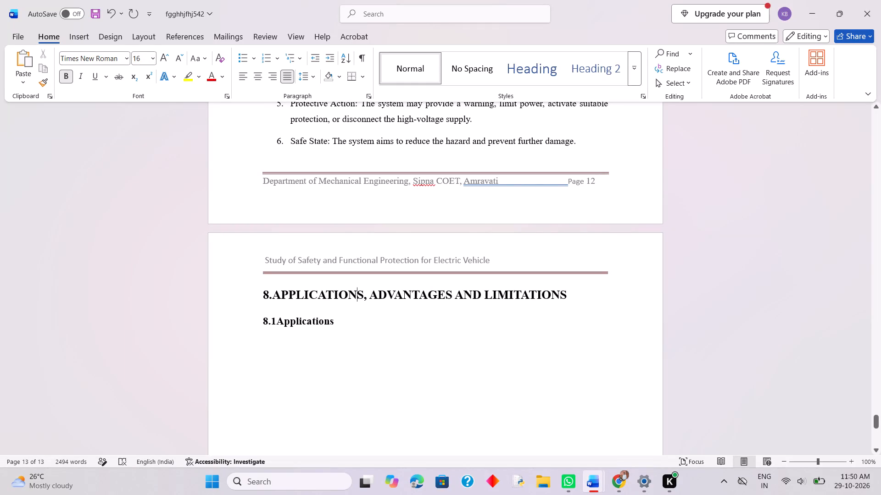
# Check the font formatting of the section 7 heading "Advanced protection techniques and Fault Response" and return to section 8.
pyautogui.scroll(1, 404, 322)
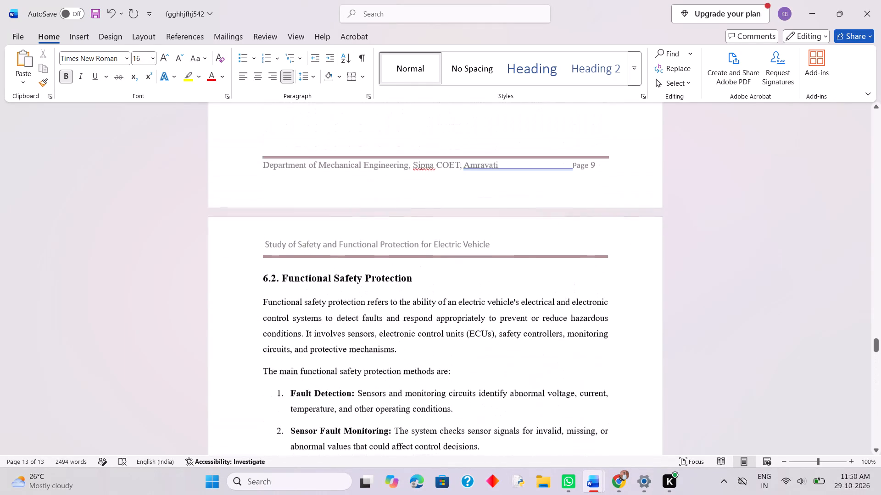
pyautogui.scroll(1, 404, 322)
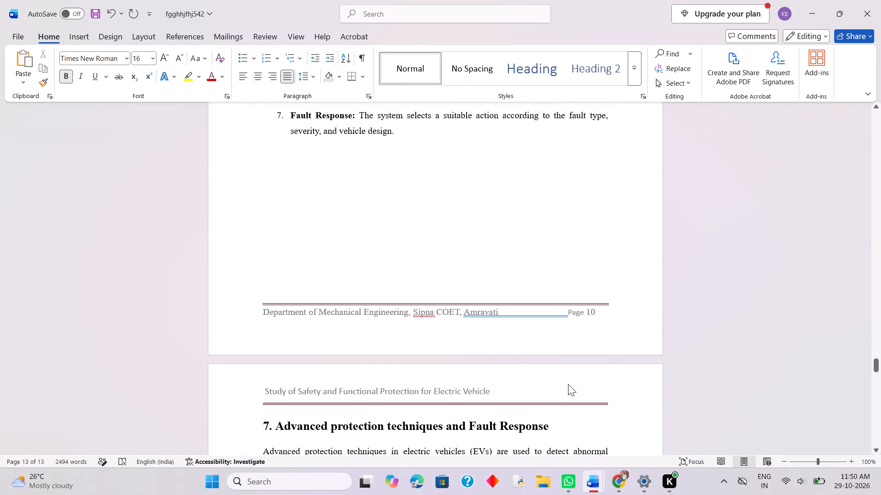
pyautogui.moveTo(552, 420); pyautogui.dragTo(345, 424)
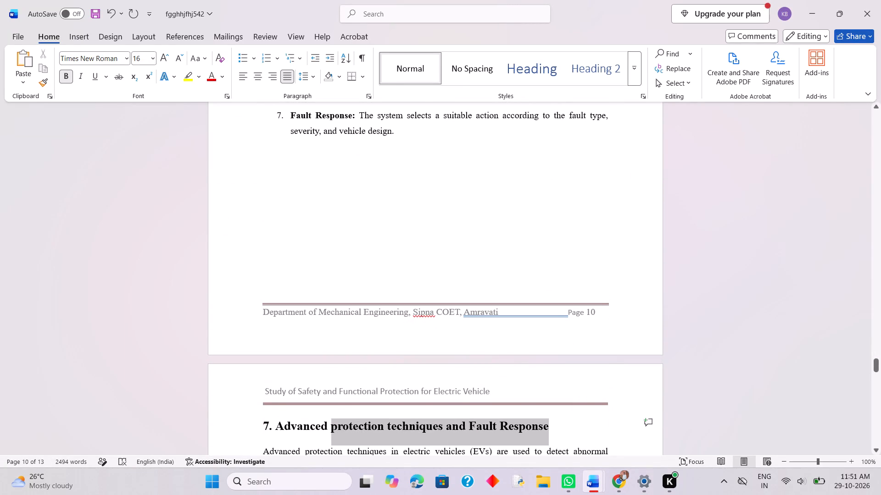
pyautogui.moveTo(345, 424); pyautogui.dragTo(298, 419)
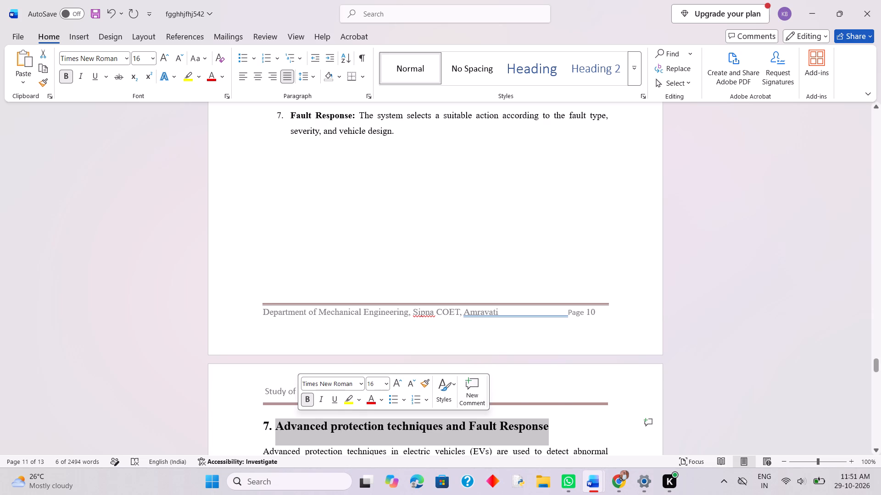
pyautogui.click(566, 436)
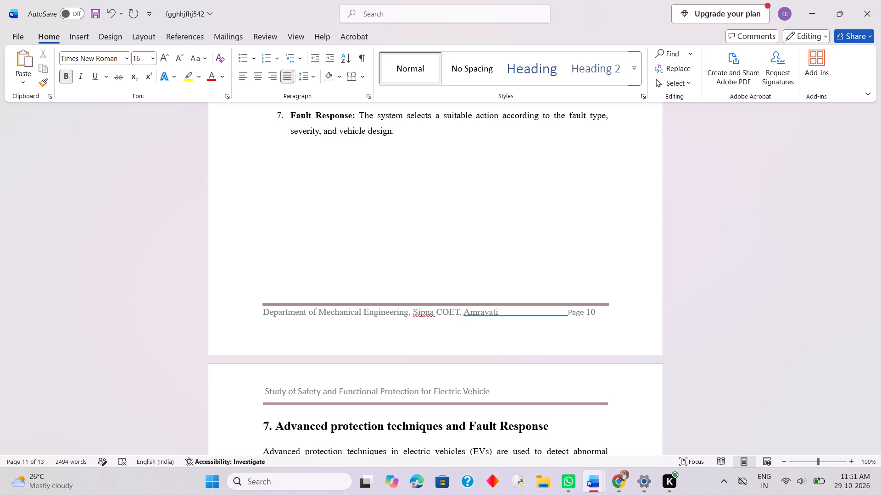
pyautogui.scroll(-1, 566, 436)
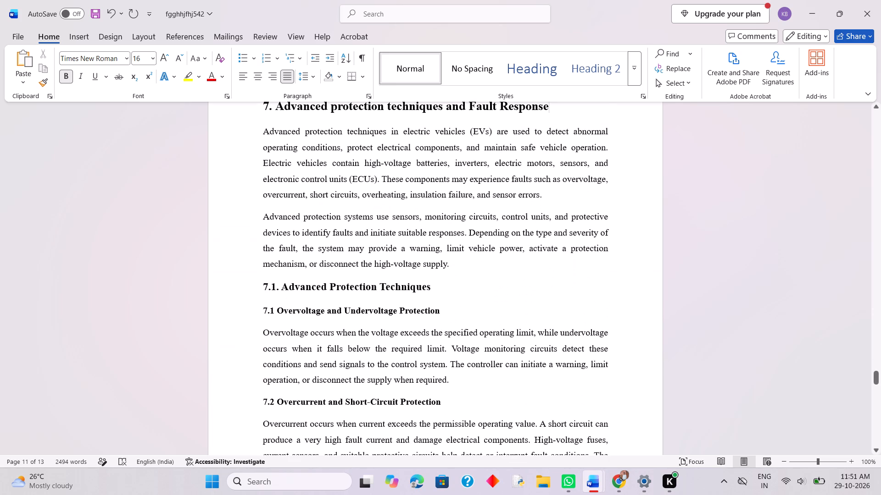
pyautogui.scroll(-2, 566, 436)
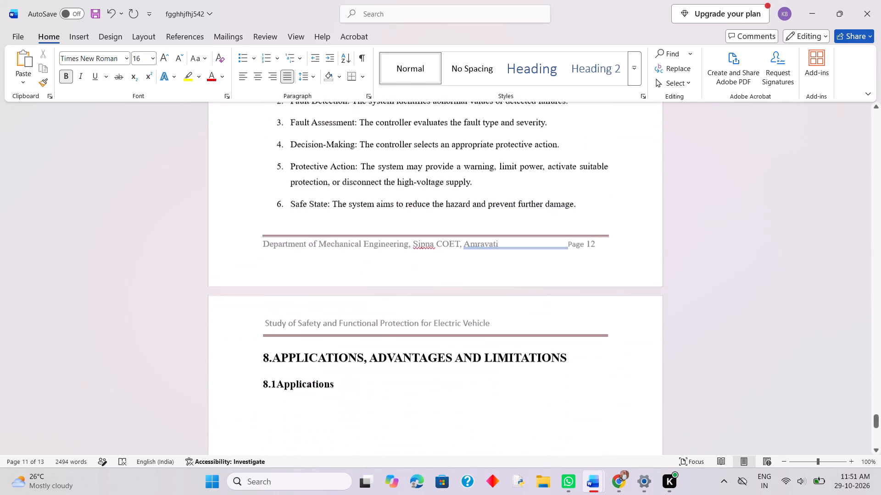
pyautogui.scroll(-1, 566, 436)
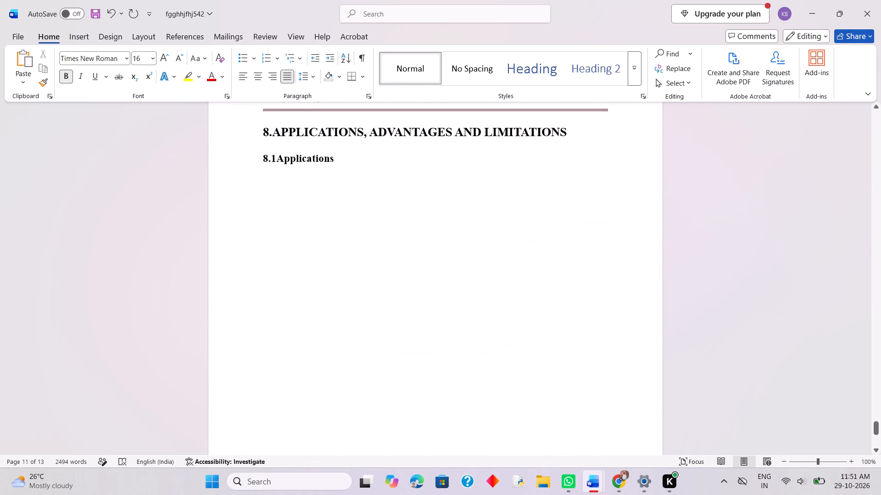
# Copy ChatGPT's text from the Applications intro paragraph through the last limitation, "Integration Challenges", without the Conclusion, into Word below the 8.1 heading.
pyautogui.click(351, 170)
pyautogui.press('Return')
pyautogui.click(624, 489)
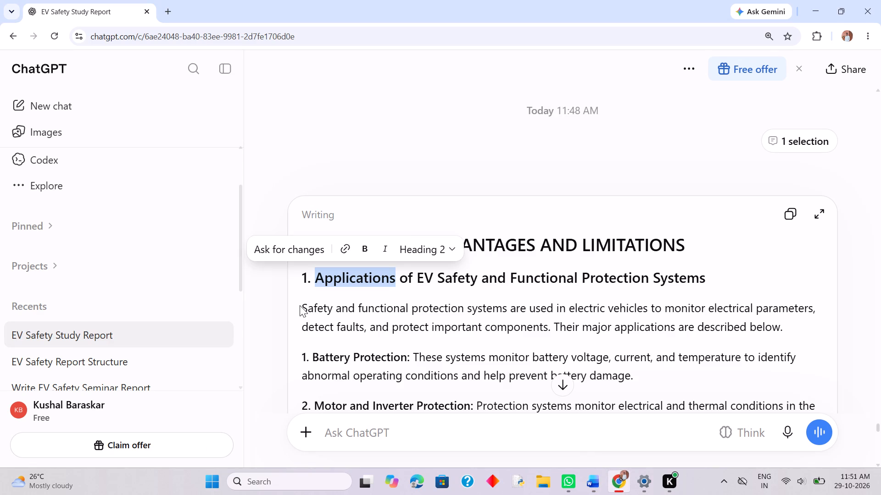
pyautogui.moveTo(303, 306); pyautogui.dragTo(382, 301)
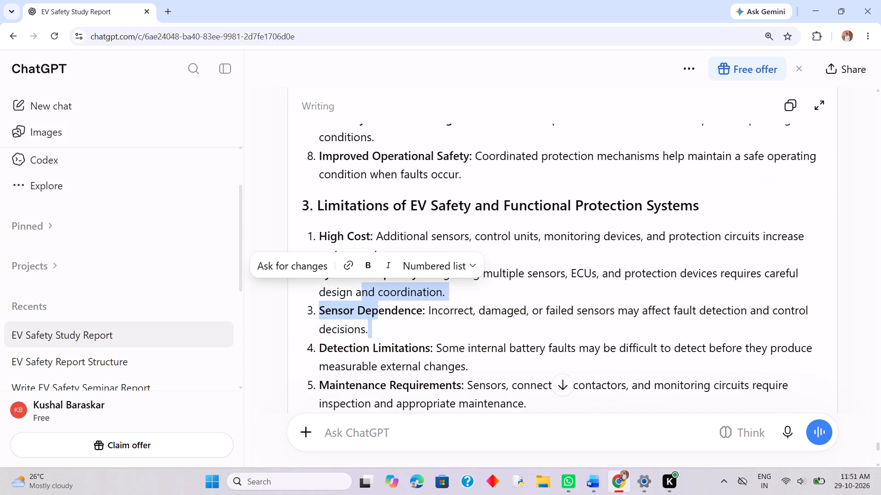
pyautogui.moveTo(382, 301); pyautogui.dragTo(408, 406)
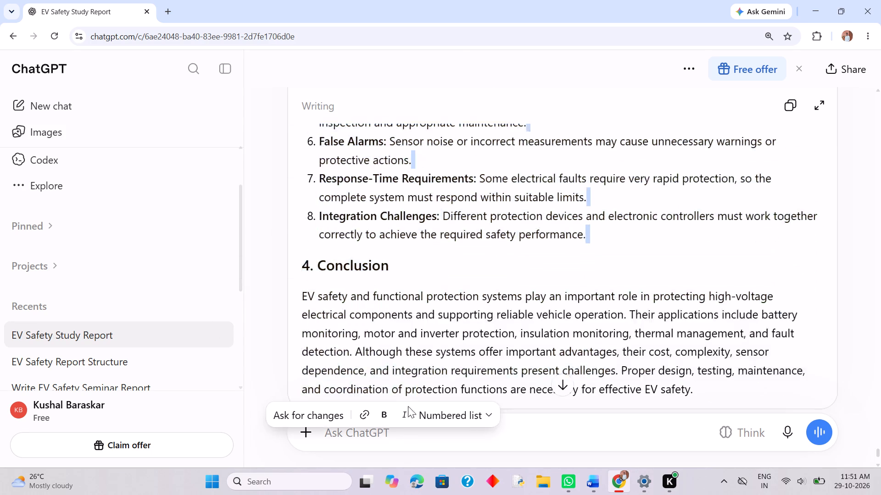
pyautogui.moveTo(408, 406); pyautogui.dragTo(569, 241)
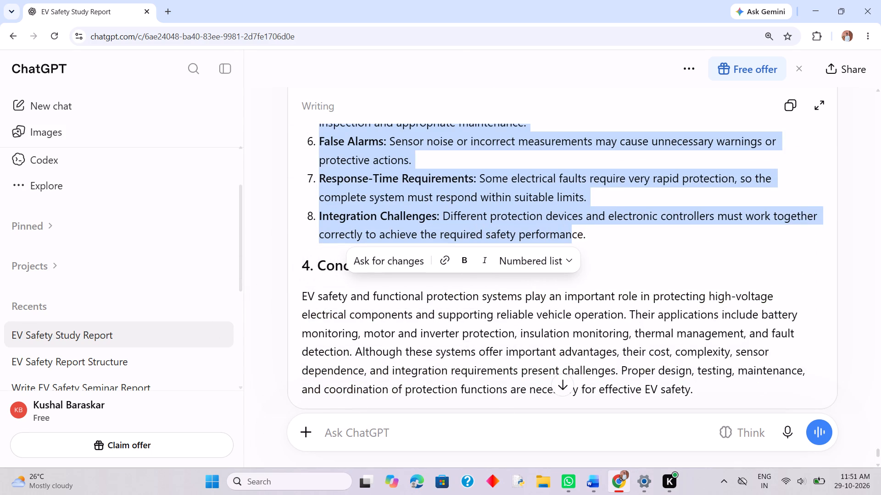
pyautogui.moveTo(585, 237); pyautogui.dragTo(435, 134)
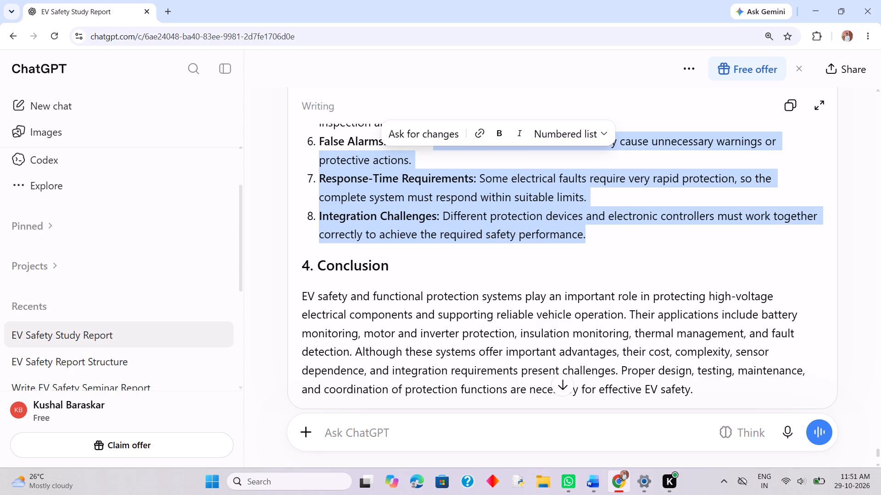
pyautogui.moveTo(435, 134); pyautogui.dragTo(448, 88)
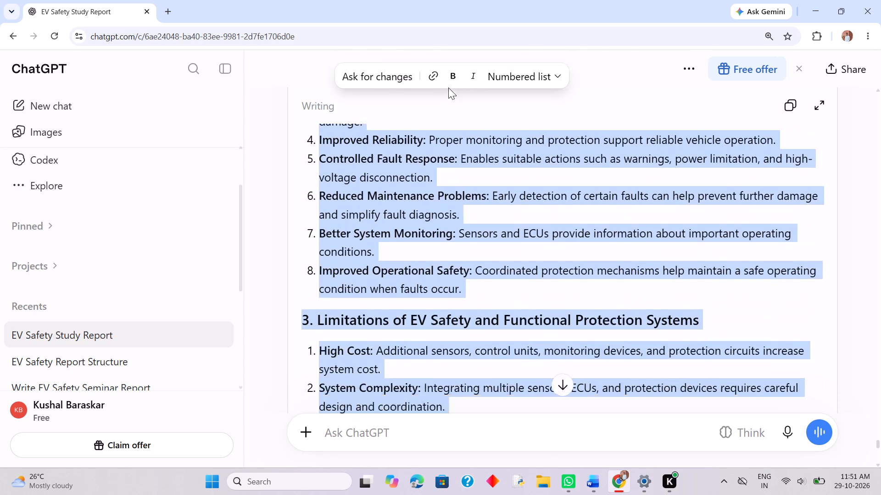
pyautogui.moveTo(448, 88); pyautogui.dragTo(401, 359)
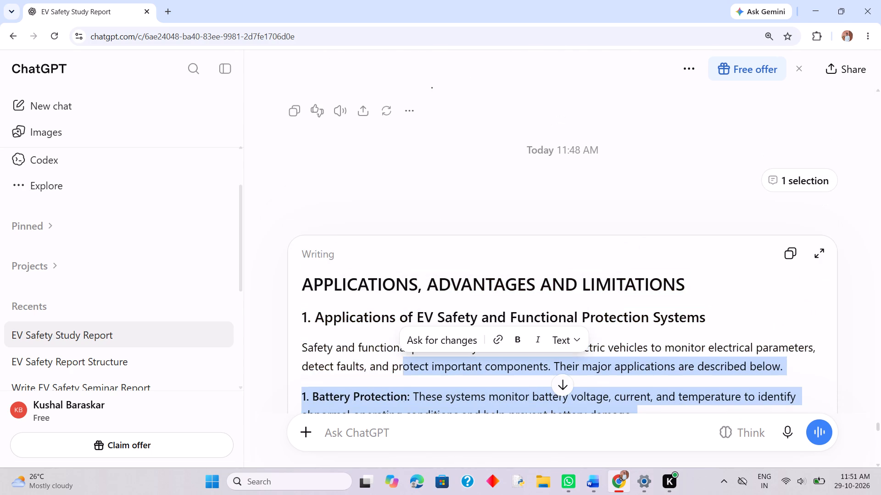
pyautogui.moveTo(401, 359); pyautogui.dragTo(300, 351)
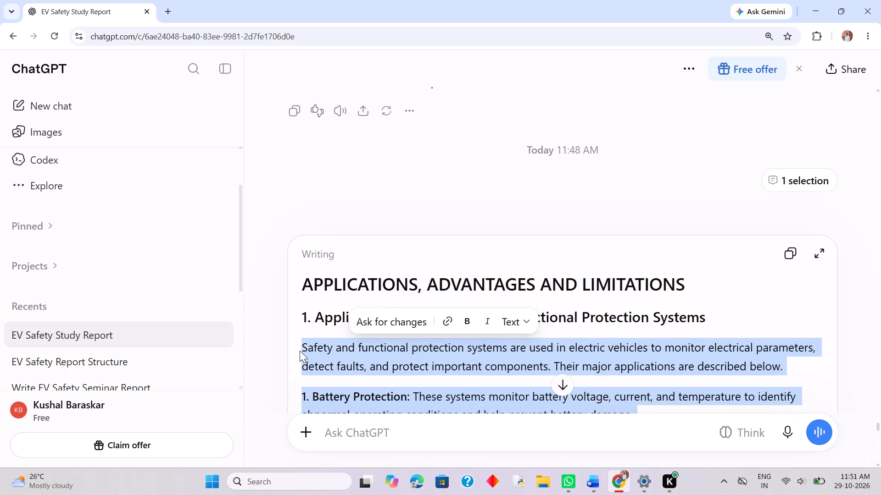
pyautogui.hotkey('ctrl', 'c')
pyautogui.click(601, 483)
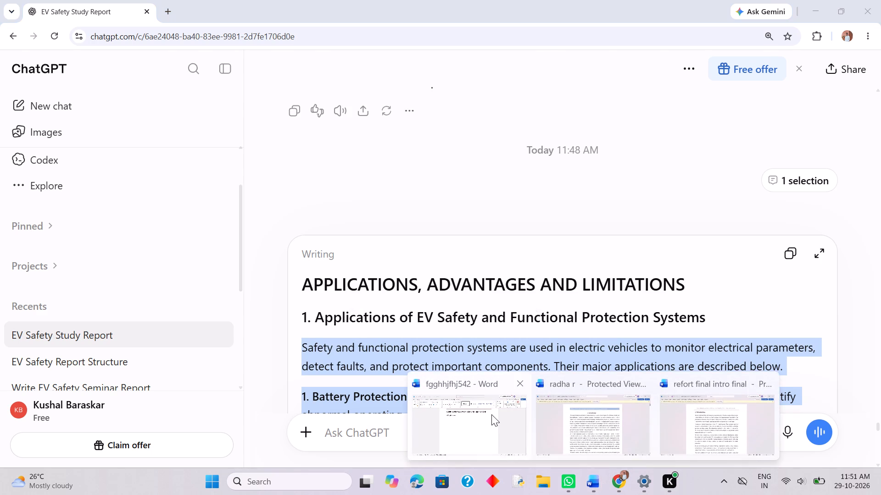
pyautogui.click(491, 414)
pyautogui.hotkey('ctrl', 'v')
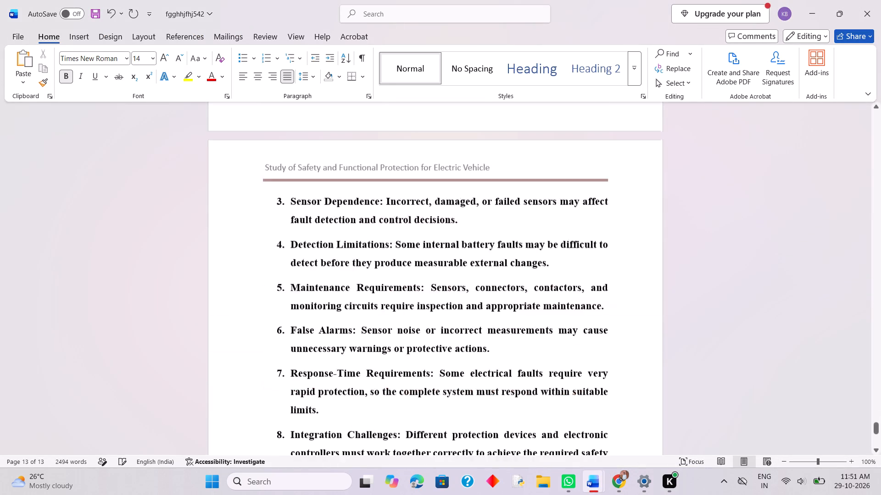
# Remove bold from all the pasted text below the "8.1Applications" heading and set it to font size 12.
pyautogui.scroll(1, 491, 414)
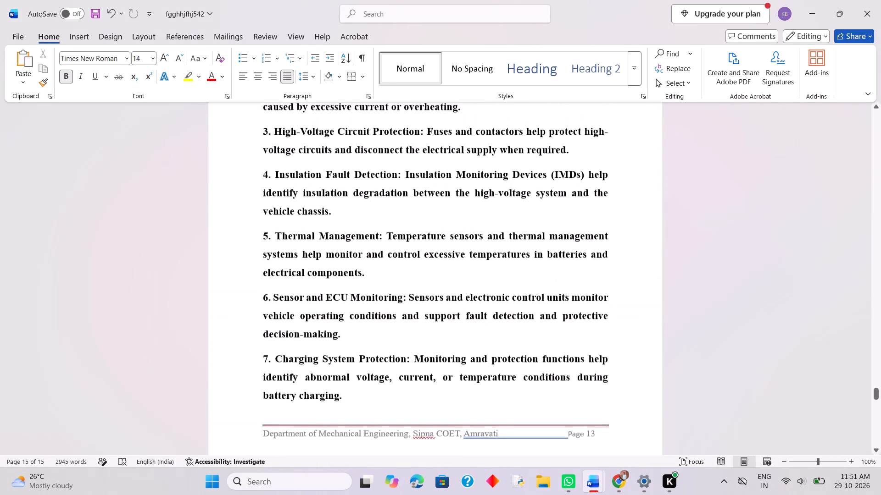
pyautogui.scroll(2, 491, 414)
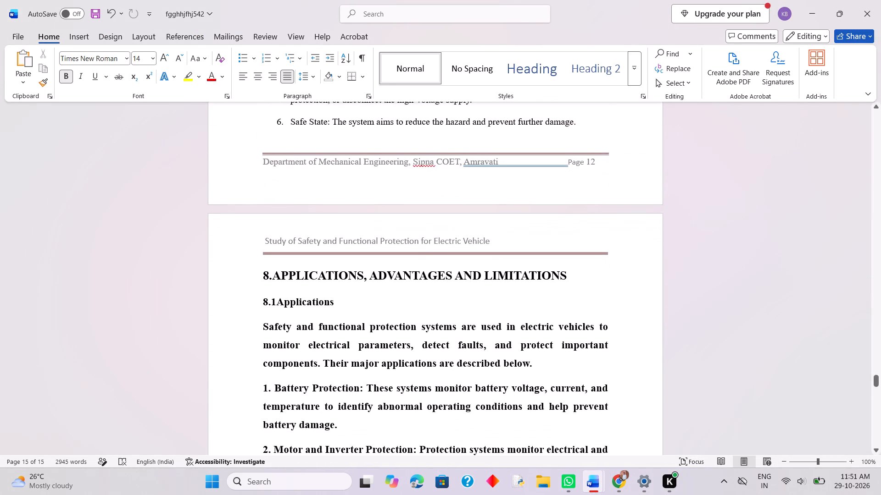
pyautogui.moveTo(259, 325); pyautogui.dragTo(370, 494)
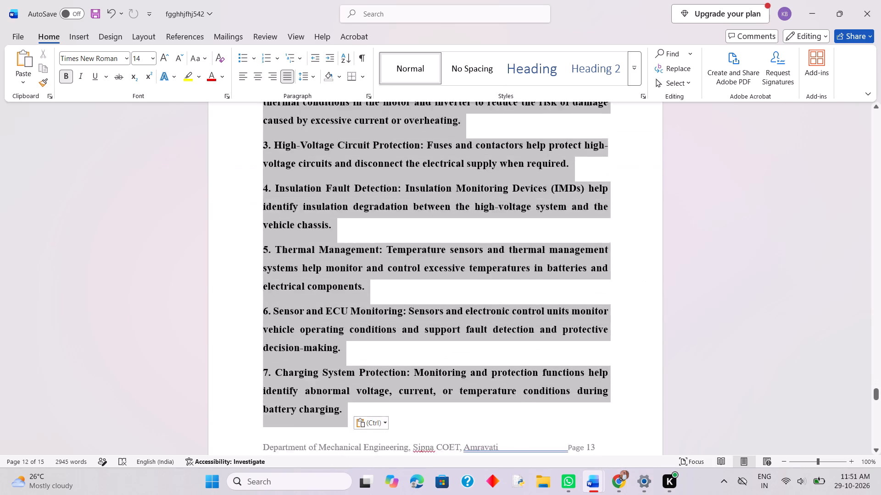
pyautogui.moveTo(370, 494); pyautogui.dragTo(413, 190)
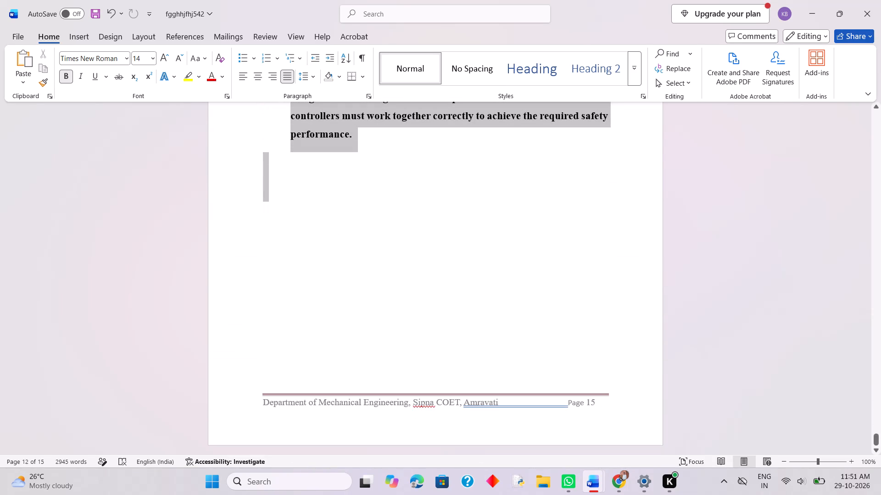
pyautogui.moveTo(413, 190); pyautogui.dragTo(416, 168)
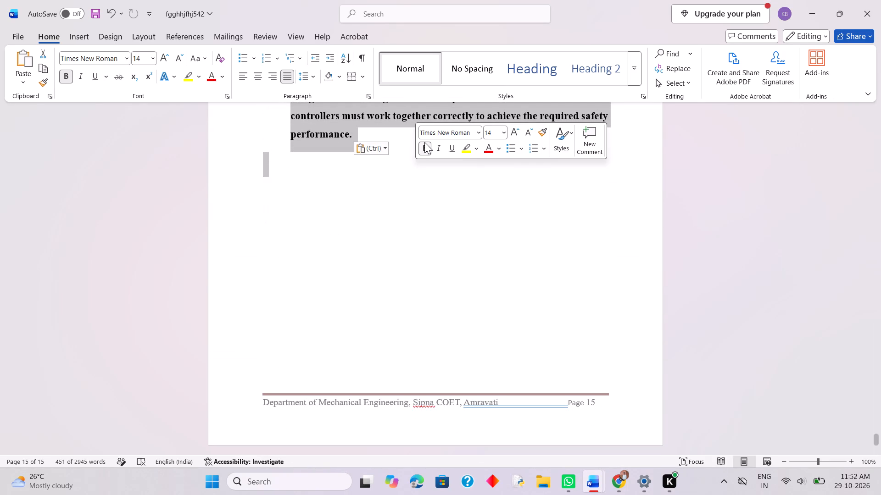
pyautogui.click(424, 142)
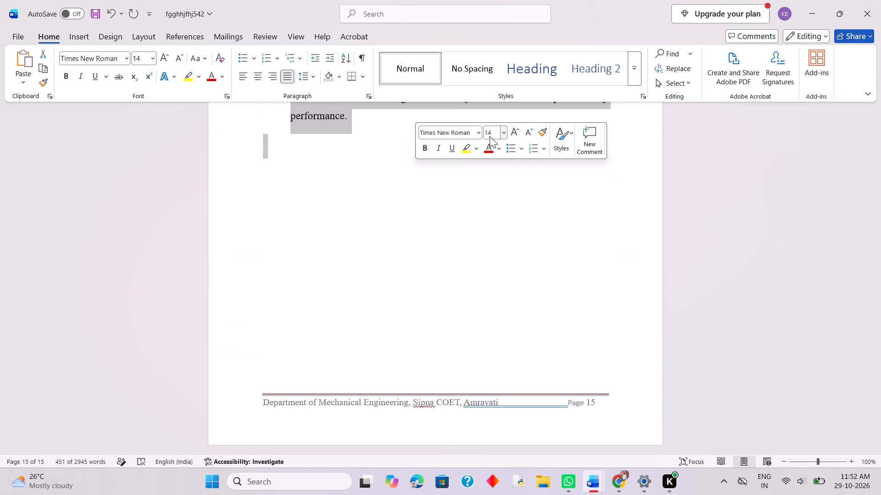
pyautogui.click(490, 136)
pyautogui.click(492, 130)
pyautogui.press('BackSpace')
pyautogui.write('12')
pyautogui.press('Return')
pyautogui.click(538, 201)
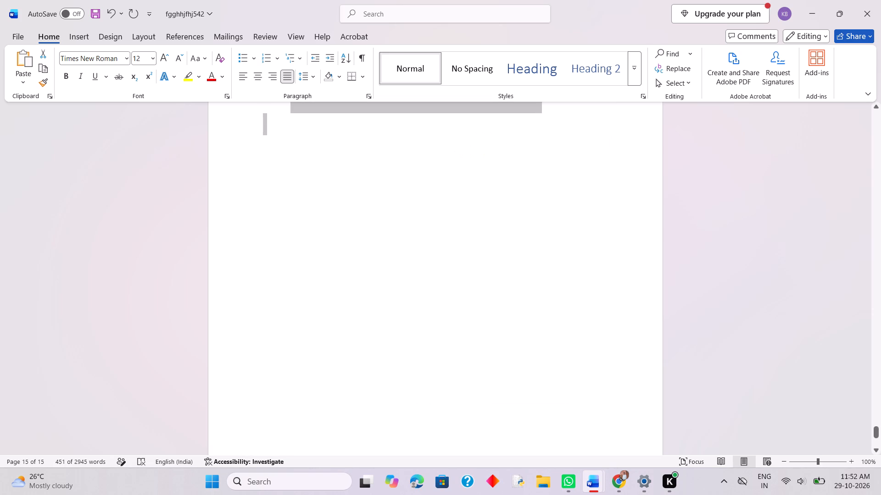
pyautogui.scroll(2, 538, 201)
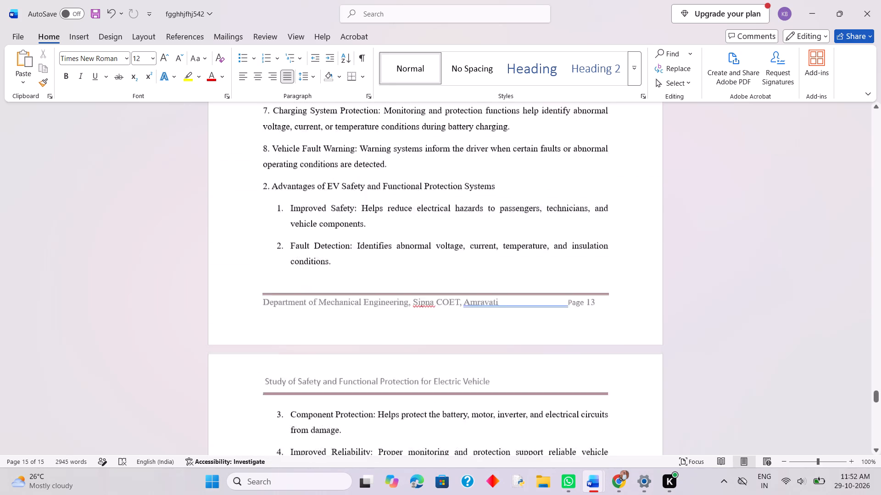
pyautogui.scroll(1, 538, 201)
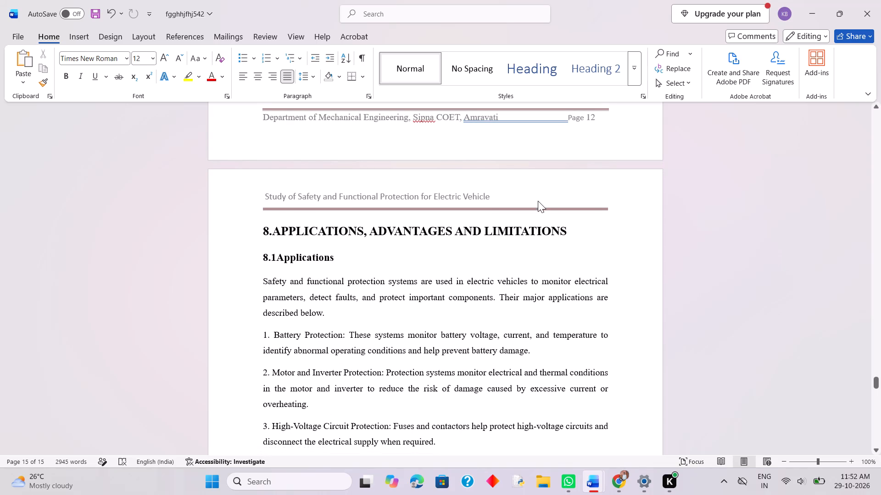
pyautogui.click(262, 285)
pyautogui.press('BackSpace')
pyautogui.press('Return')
# Check the line spacing of all the text pasted below the "8.1Applications" heading.
pyautogui.moveTo(260, 280); pyautogui.dragTo(373, 380)
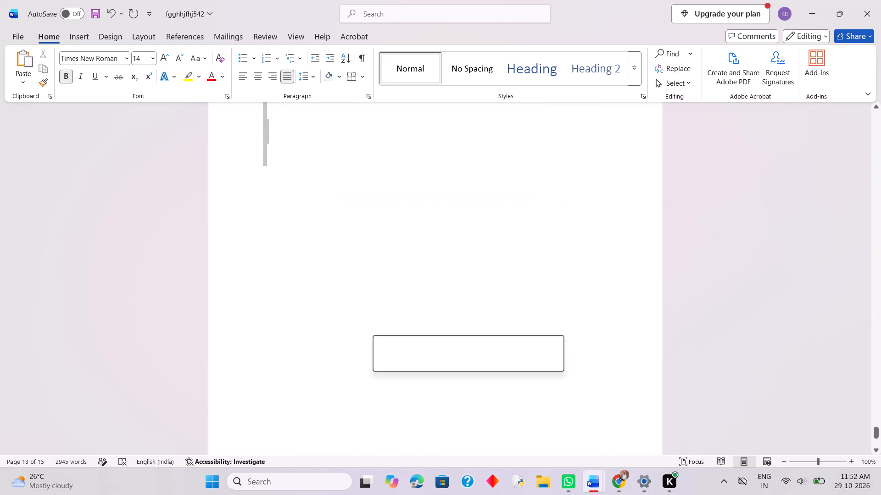
pyautogui.click(308, 71)
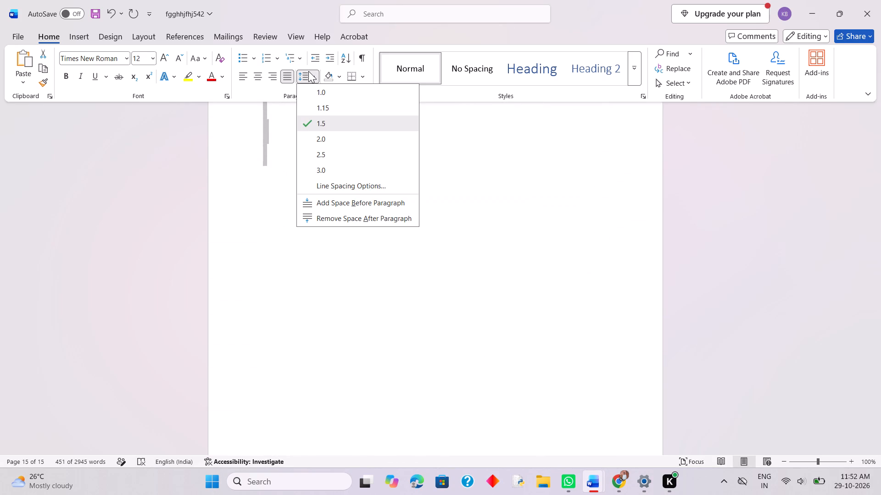
pyautogui.click(327, 291)
# Shorten the heading "2. Advantages of EV Safety and Functional Protection Systems" to "2. Advantages".
pyautogui.scroll(1, 383, 230)
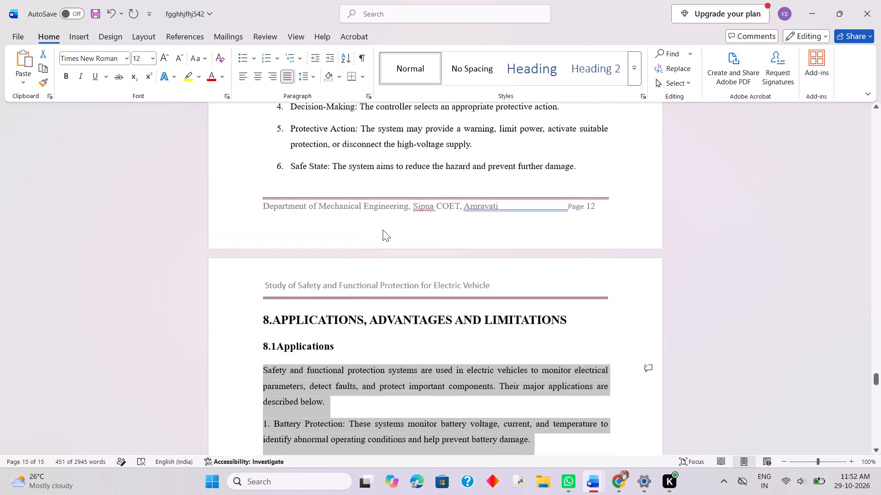
pyautogui.scroll(1, 383, 230)
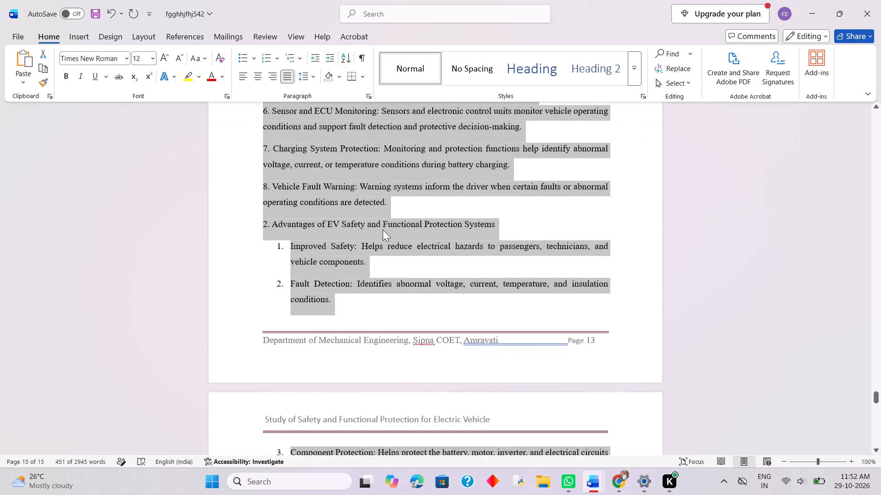
pyautogui.scroll(1, 383, 230)
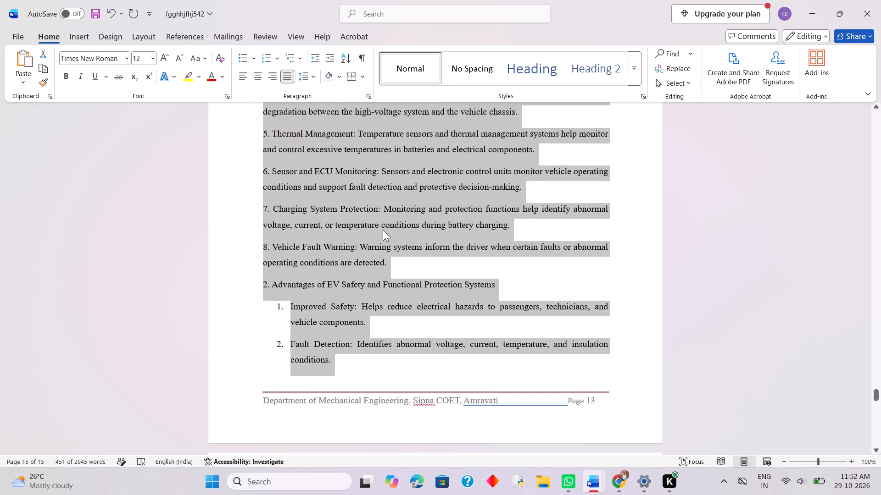
pyautogui.scroll(1, 383, 230)
pyautogui.click(401, 276)
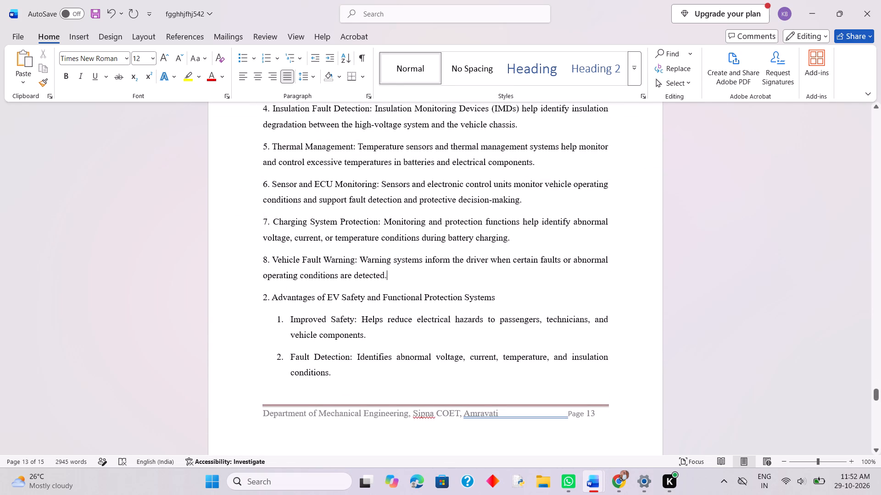
pyautogui.click(497, 296)
pyautogui.hotkey('ctrl', 'BackSpace')
pyautogui.hotkey('ctrl', 'BackSpace')
pyautogui.hotkey('ctrl', 'BackSpace')
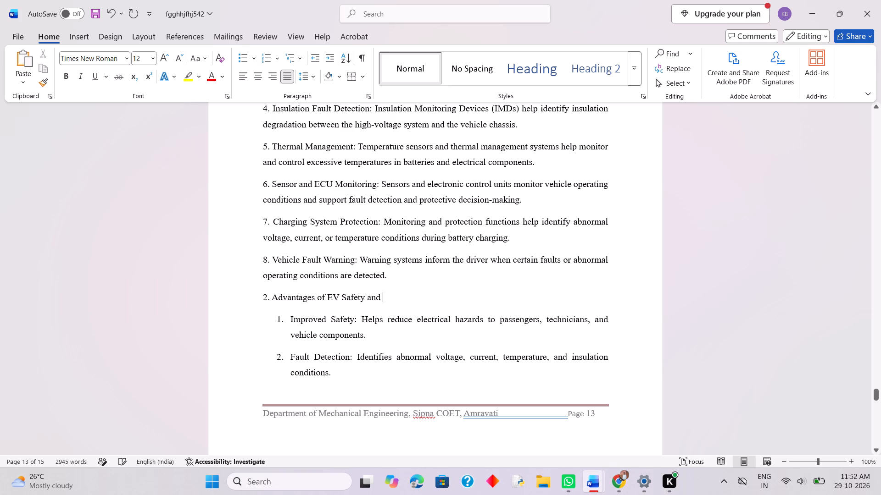
pyautogui.hotkey('ctrl', 'BackSpace')
pyautogui.hotkey('ctrl', 'BackSpace')
pyautogui.hotkey('ctrl', 'BackSpace')
pyautogui.hotkey('ctrl', 'BackSpace')
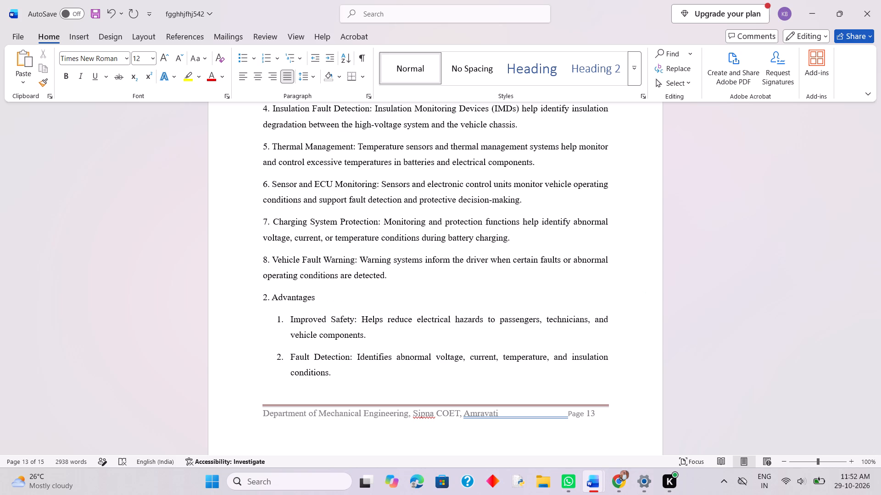
# Make the "2. Advantages" heading bold at font size 14 and add "8." before its number.
pyautogui.moveTo(319, 296); pyautogui.dragTo(255, 294)
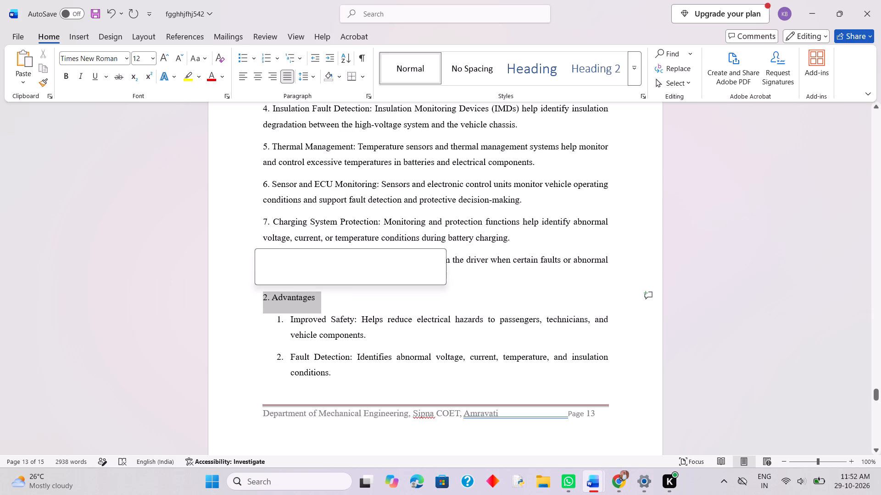
pyautogui.click(268, 274)
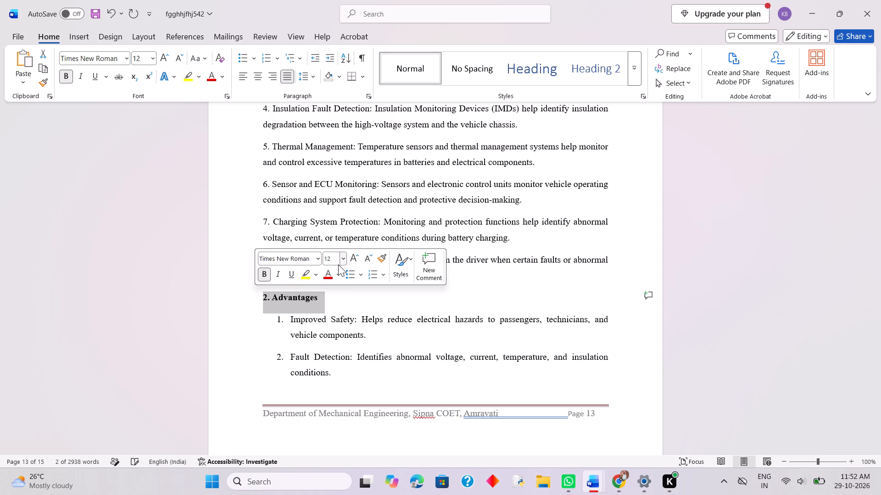
pyautogui.click(342, 263)
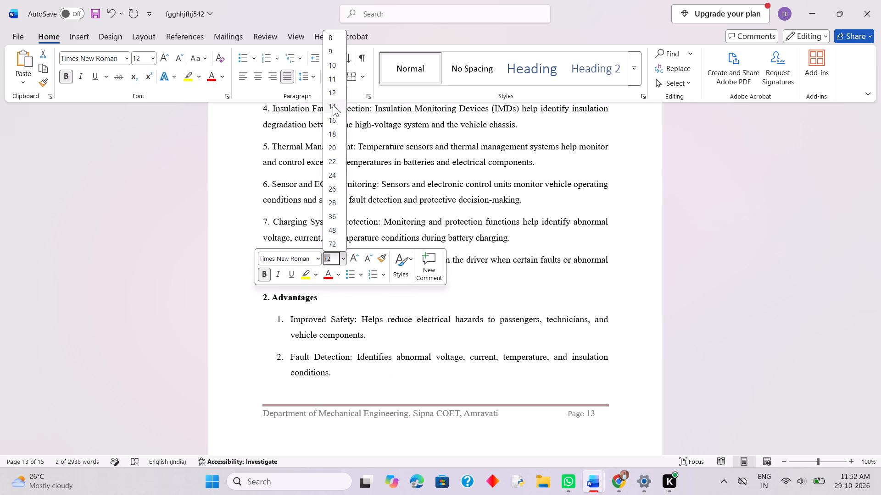
pyautogui.click(332, 107)
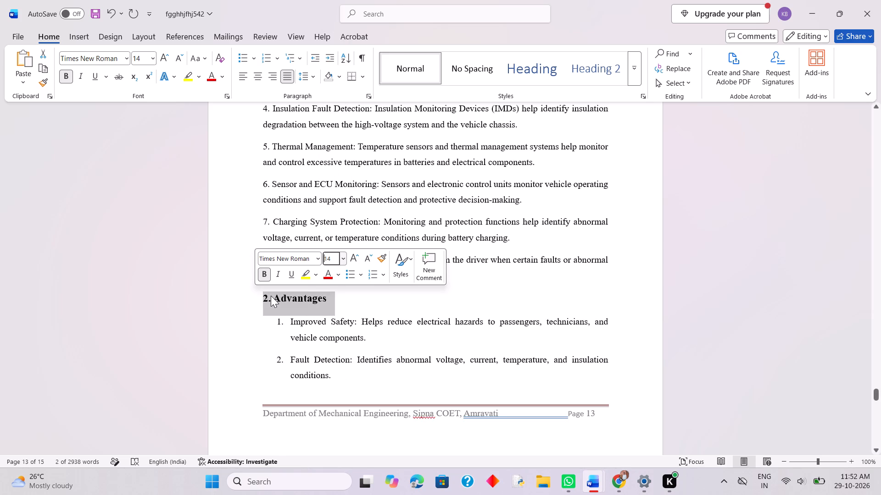
pyautogui.click(271, 296)
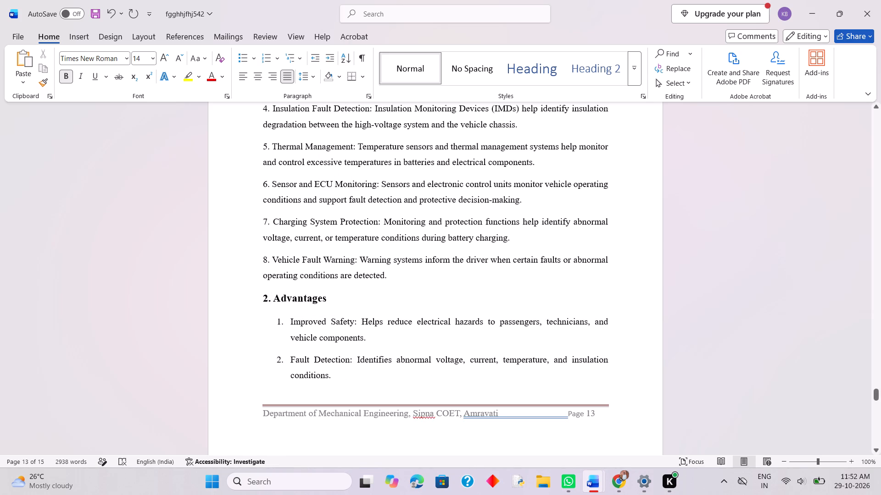
pyautogui.press('Left')
pyautogui.press('Left')
pyautogui.write('8.')
# Shorten the heading "3. Limitations of EV Safety and Functional Protection Systems" to "3. Limitations".
pyautogui.scroll(-1, 333, 347)
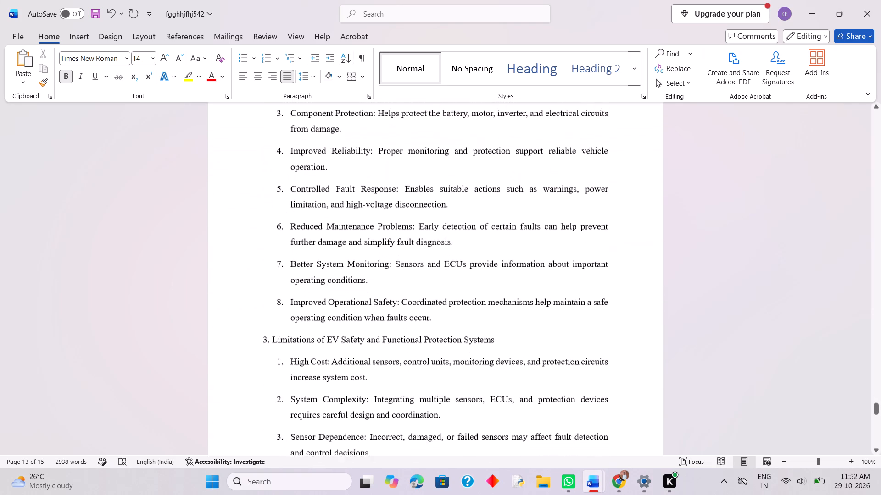
pyautogui.scroll(-1, 333, 347)
pyautogui.click(496, 325)
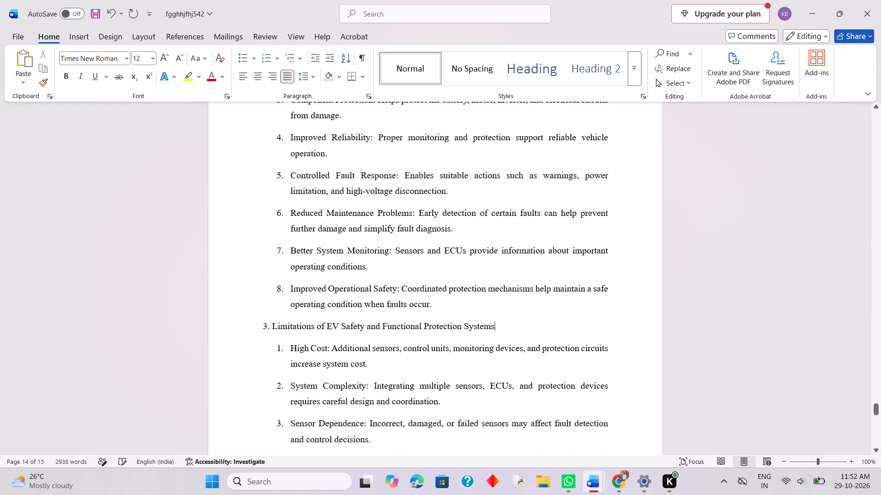
pyautogui.hotkey('ctrl', 'BackSpace')
pyautogui.hotkey('ctrl', 'BackSpace')
pyautogui.hotkey('ctrl', 'BackSpace')
pyautogui.hotkey('ctrl', 'BackSpace')
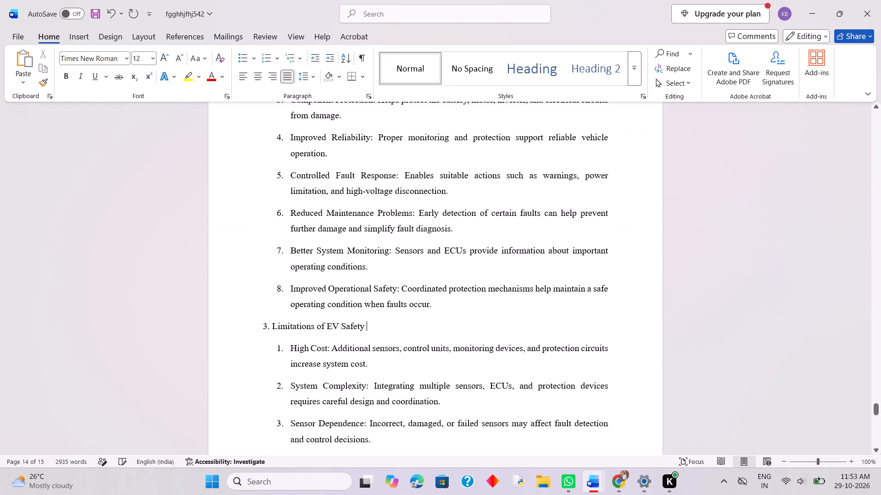
pyautogui.hotkey('ctrl', 'BackSpace')
pyautogui.hotkey('ctrl', 'BackSpace')
pyautogui.hotkey('ctrl', 'BackSpace')
# Make the "3. Limitations" heading bold at font size 14 and add "8." before its number.
pyautogui.moveTo(313, 329); pyautogui.dragTo(248, 332)
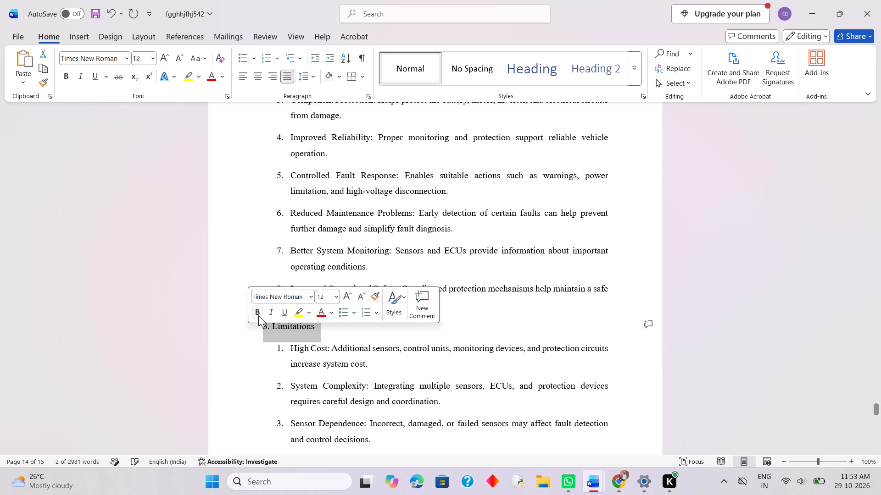
pyautogui.click(259, 313)
pyautogui.click(336, 298)
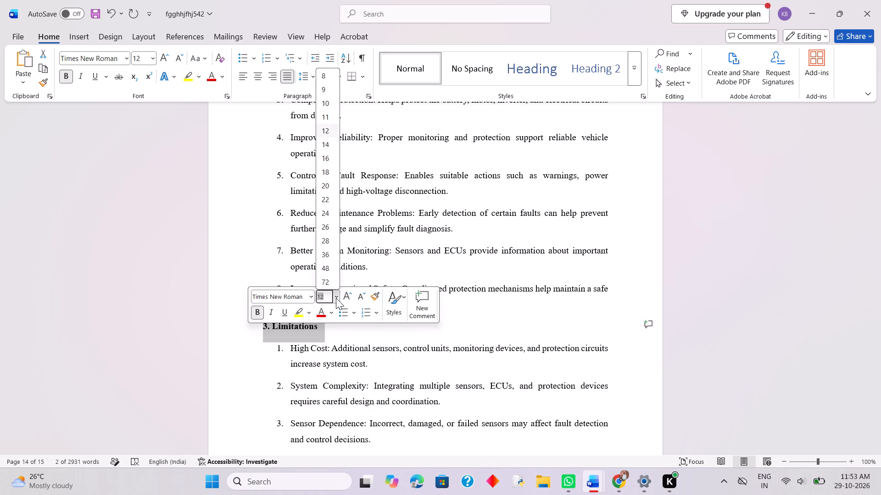
pyautogui.click(328, 148)
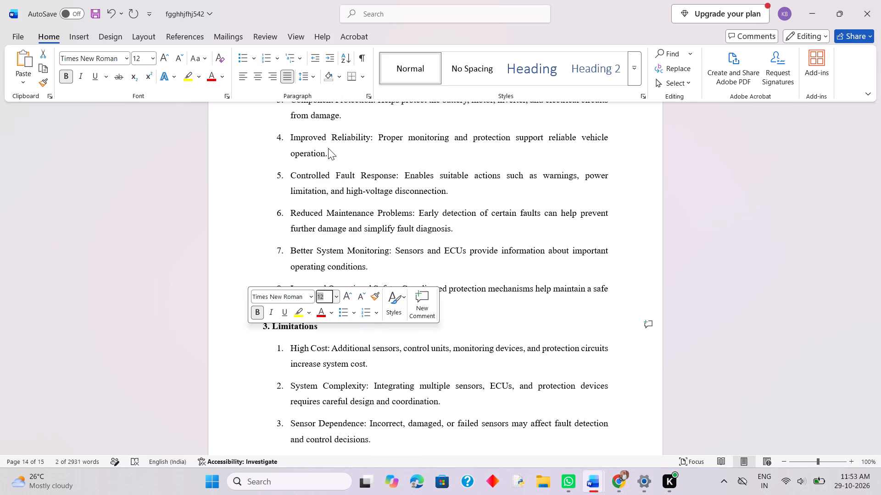
pyautogui.click(267, 332)
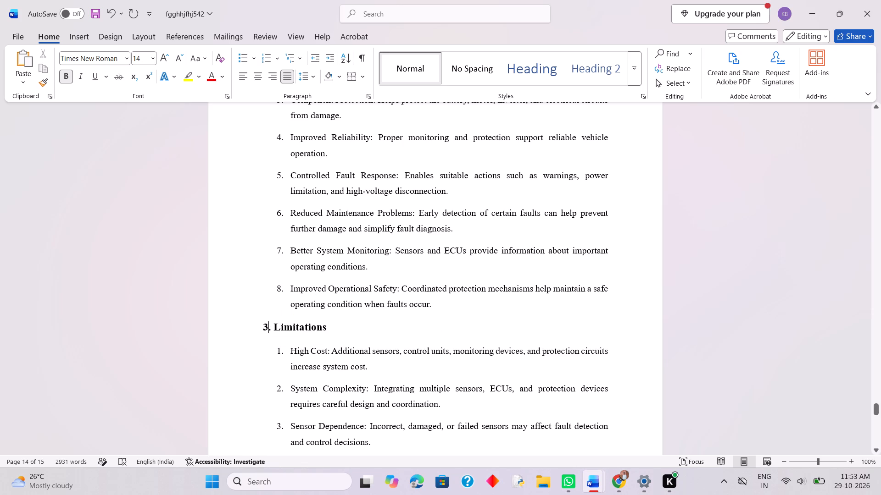
pyautogui.press('Left')
pyautogui.write('8.')
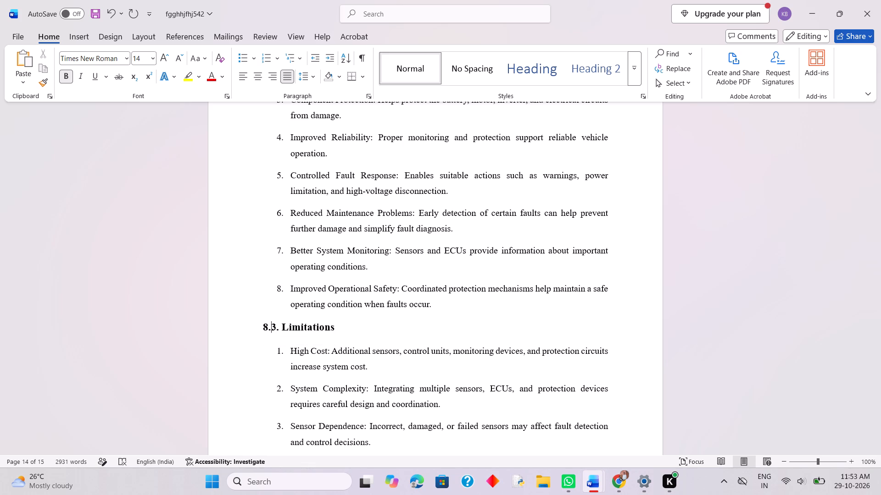
# Cut the introductory paragraph "Safety and functional protection systems are used..." from below the "8.1Applications" heading.
pyautogui.scroll(1, 264, 326)
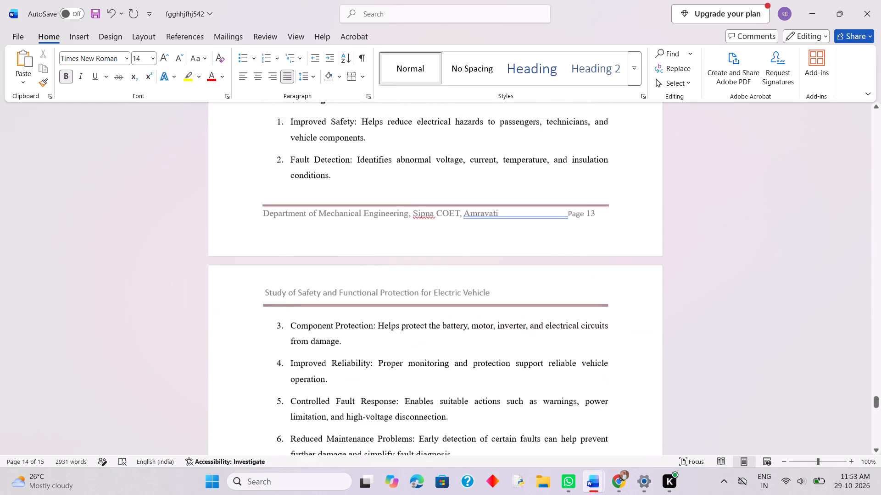
pyautogui.scroll(1, 264, 326)
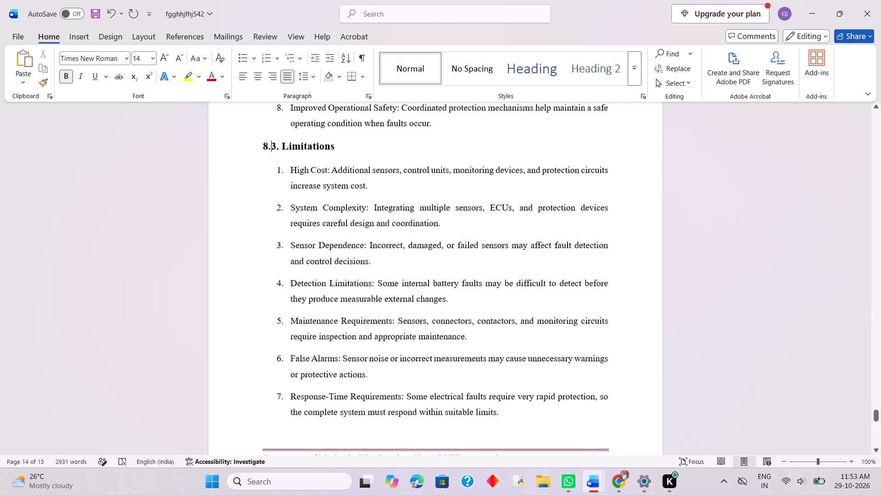
pyautogui.scroll(1, 264, 326)
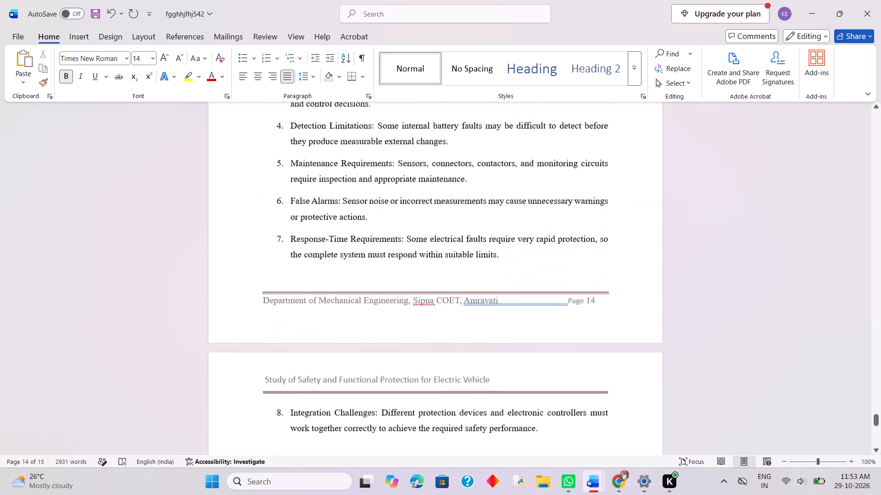
pyautogui.scroll(1, 264, 326)
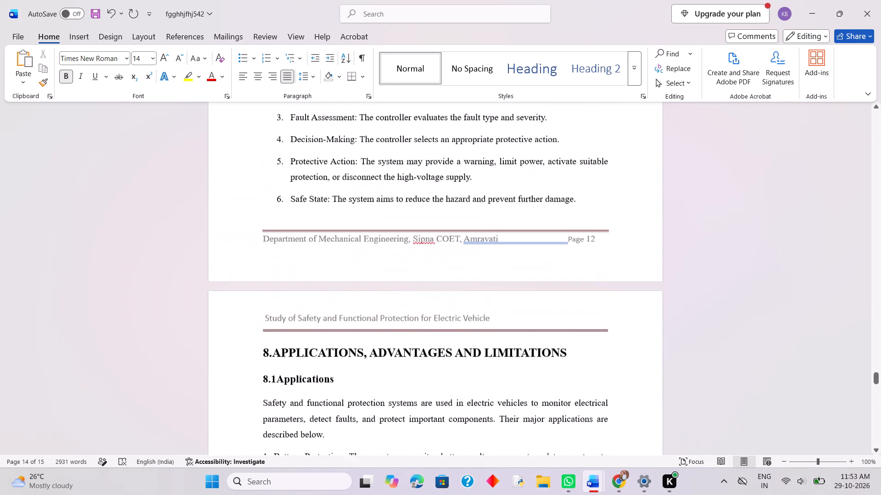
pyautogui.scroll(1, 264, 326)
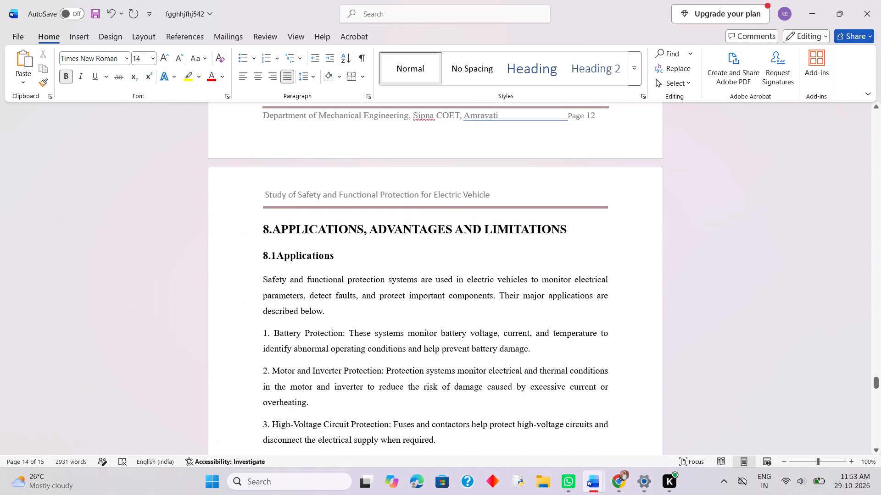
pyautogui.moveTo(329, 313); pyautogui.dragTo(260, 282)
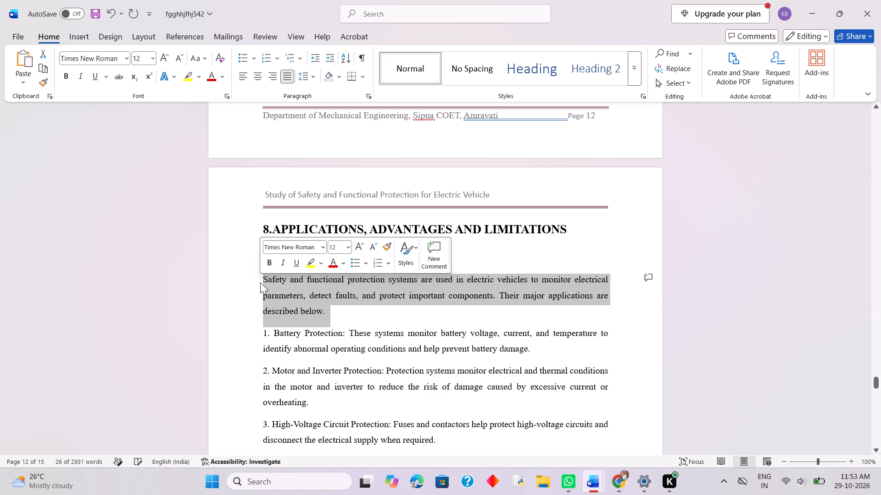
pyautogui.hotkey('ctrl', 'x')
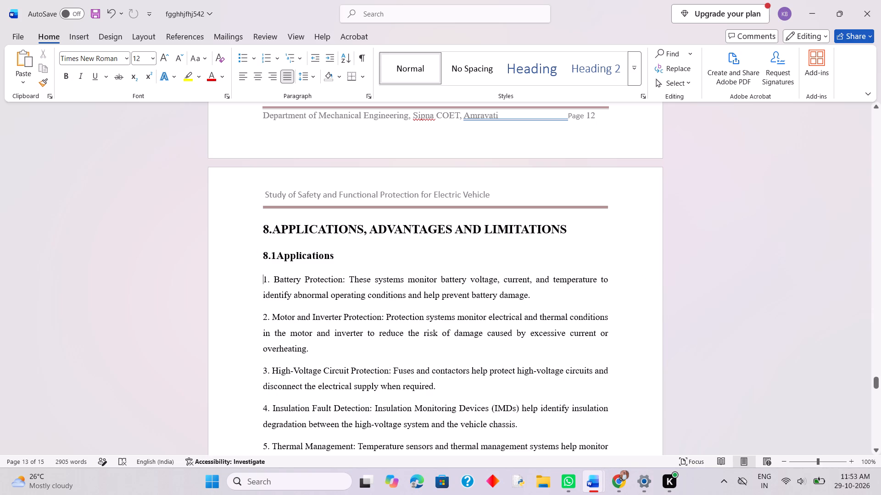
# Place the insertion point on the blank page following section "8.3. Limitations".
pyautogui.click(388, 249)
pyautogui.scroll(-1, 388, 249)
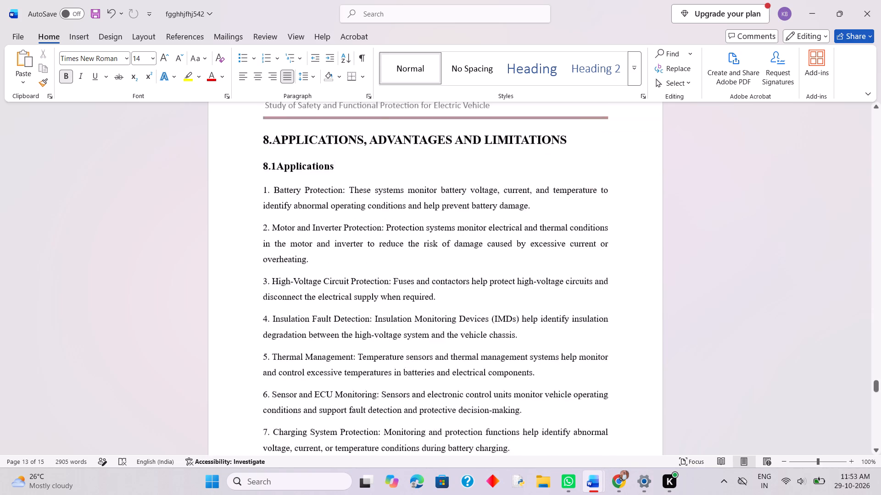
pyautogui.scroll(-1, 388, 249)
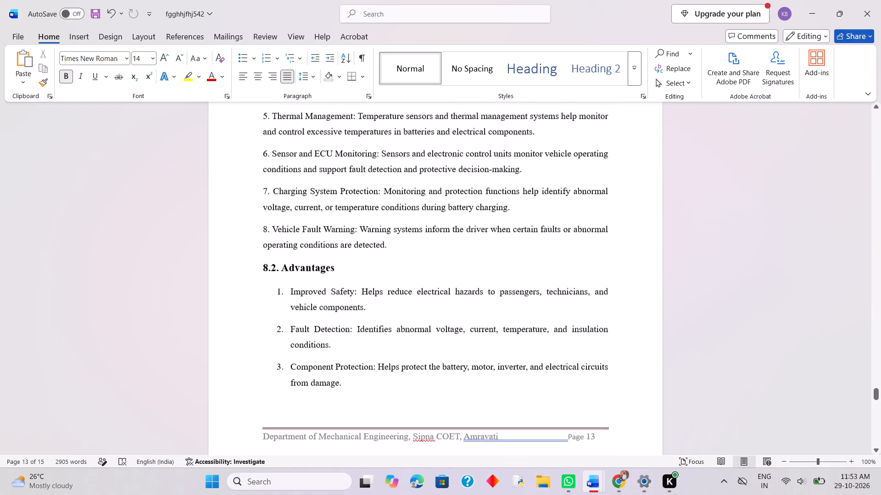
pyautogui.scroll(-2, 388, 249)
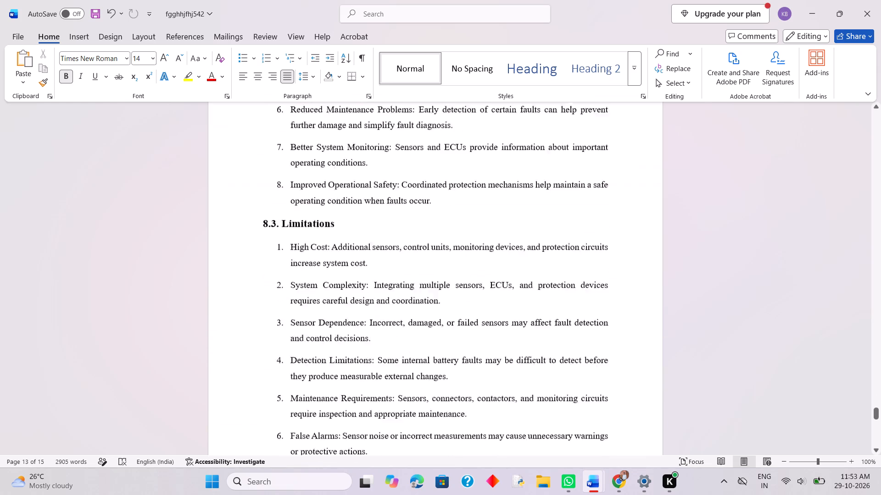
pyautogui.scroll(-1, 388, 249)
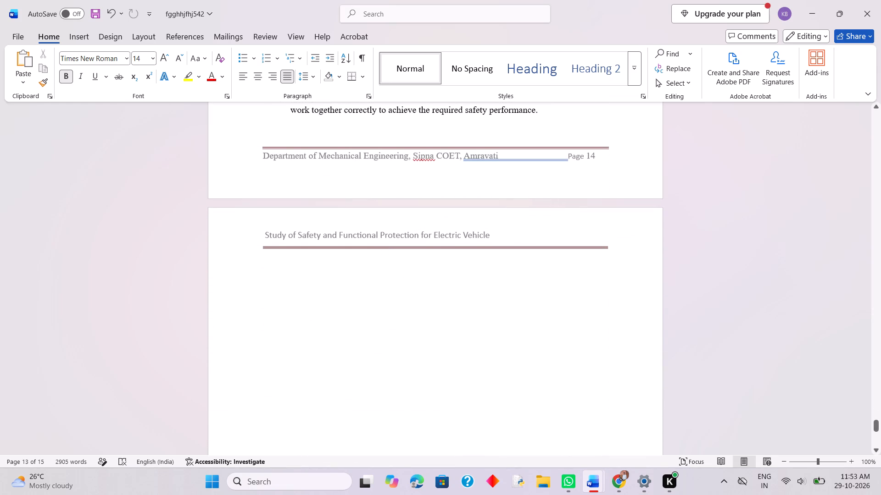
pyautogui.click(298, 274)
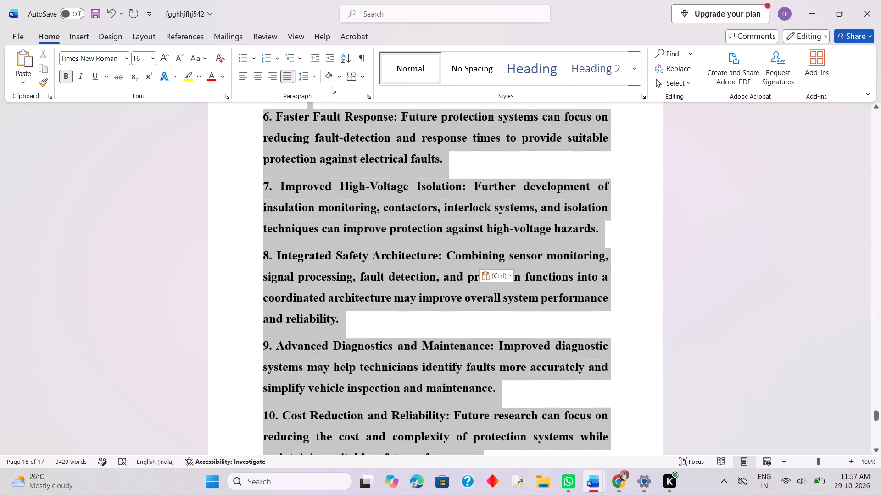
pyautogui.moveTo(331, 87); pyautogui.dragTo(349, 494)
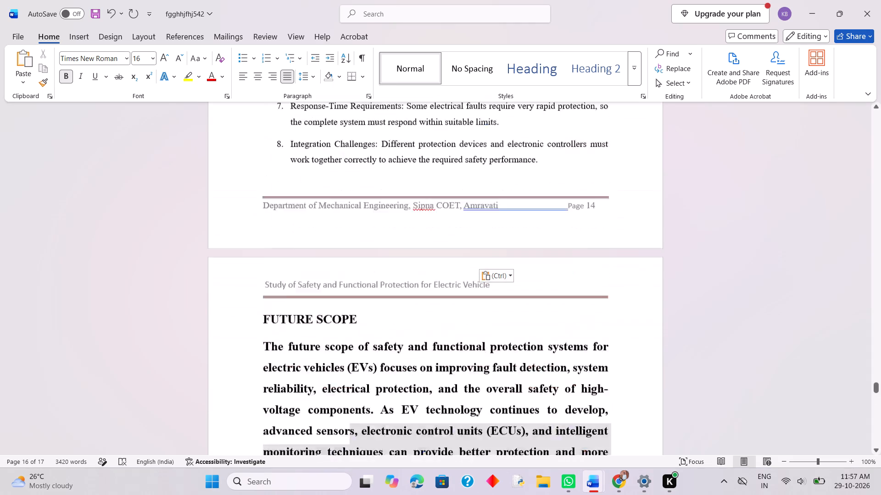
pyautogui.moveTo(349, 494); pyautogui.dragTo(259, 353)
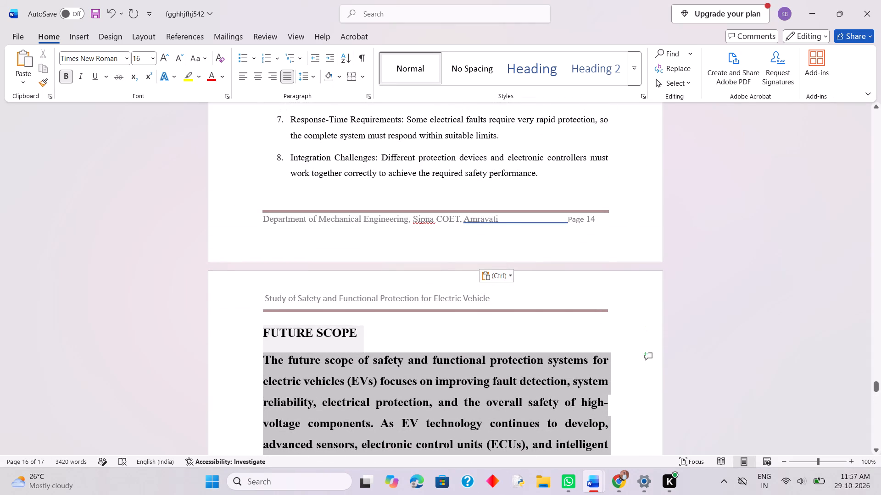
pyautogui.moveTo(259, 353); pyautogui.dragTo(260, 352)
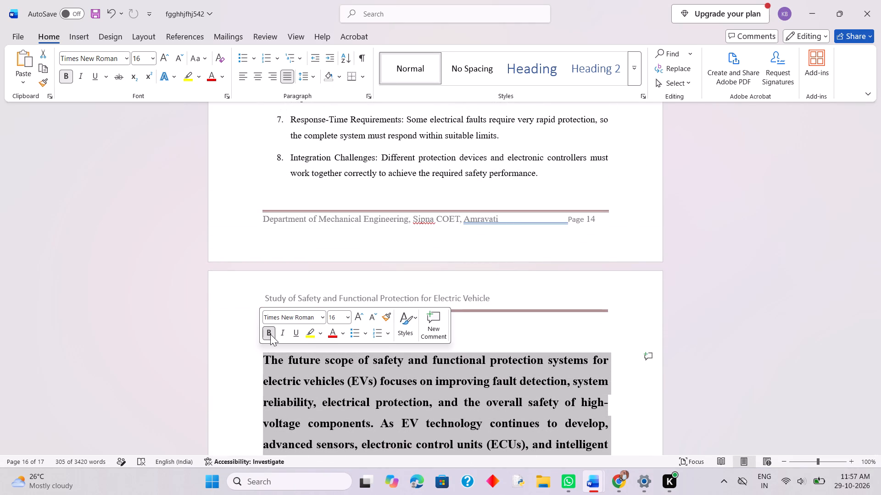
pyautogui.click(270, 334)
pyautogui.click(345, 313)
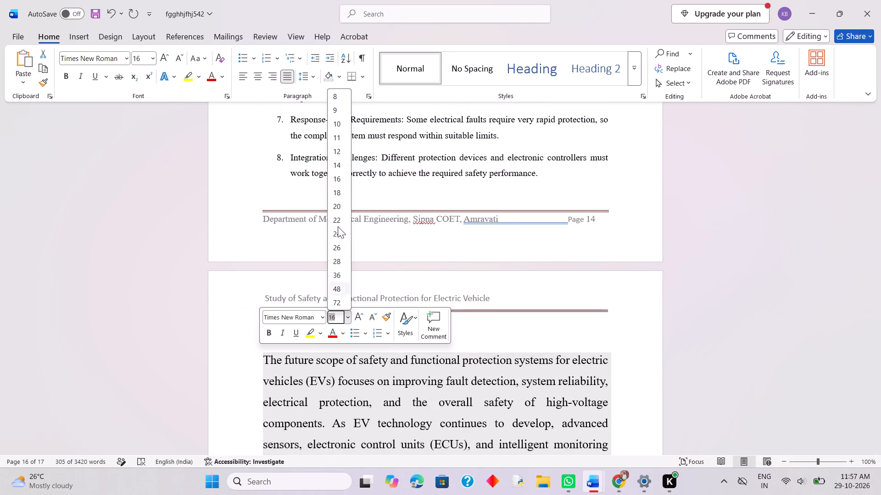
pyautogui.click(340, 145)
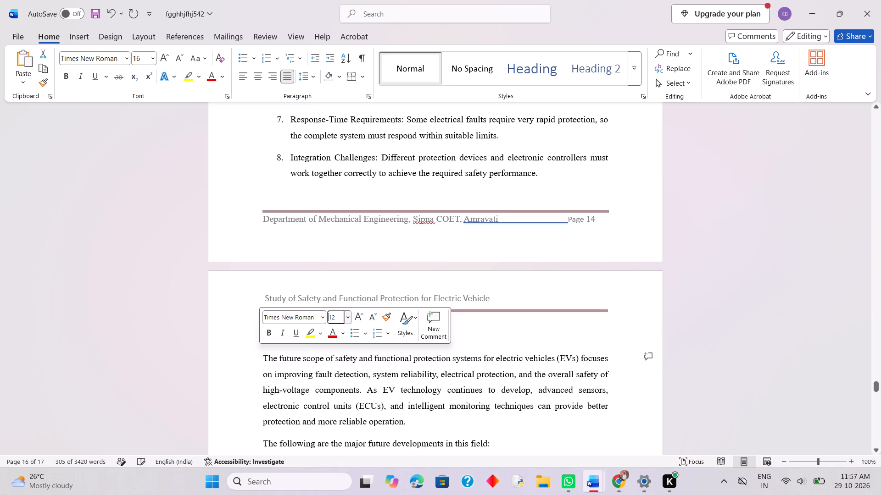
pyautogui.click(481, 328)
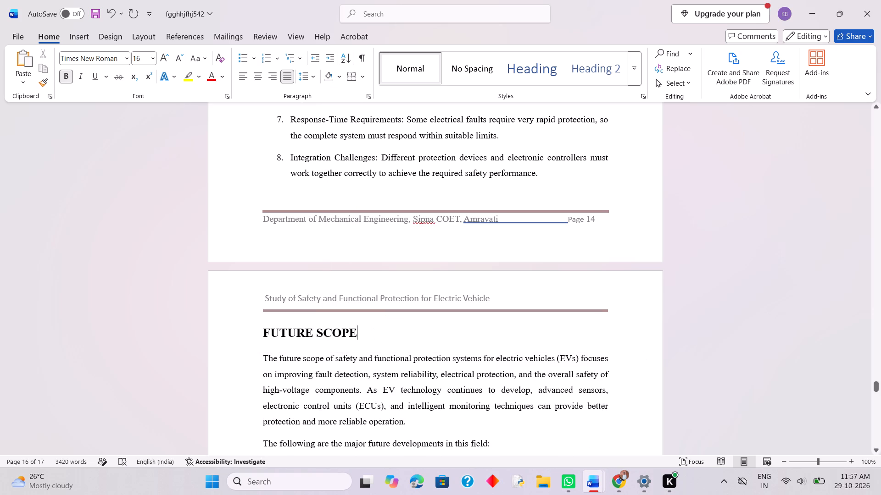
# Add the number "9." in front of the FUTURE SCOPE heading.
pyautogui.click(262, 333)
pyautogui.write('9.')
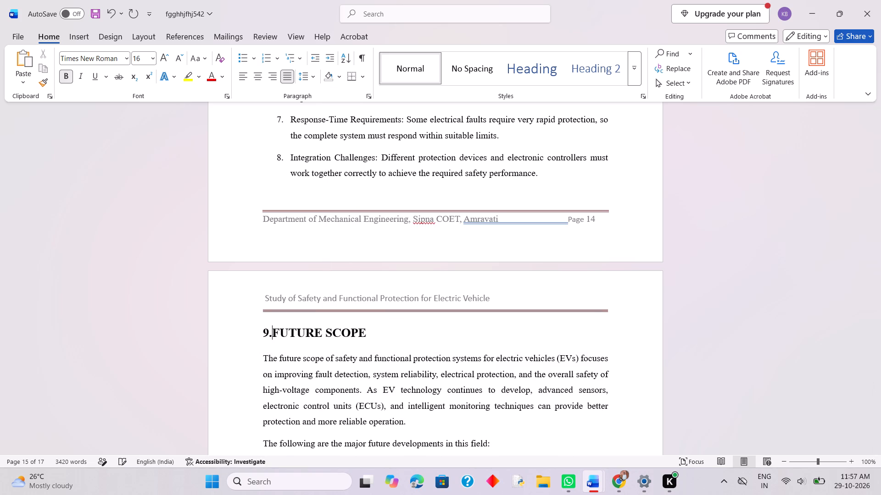
pyautogui.moveTo(365, 335); pyautogui.dragTo(250, 323)
pyautogui.click(419, 330)
# Check the line spacing of the Future Scope text, from its opening paragraph through item 10.
pyautogui.moveTo(262, 355); pyautogui.dragTo(369, 478)
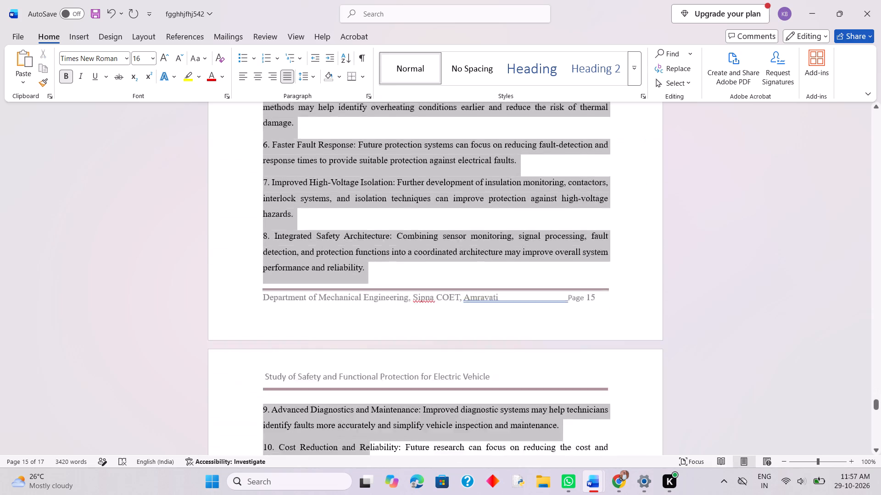
pyautogui.moveTo(369, 478); pyautogui.dragTo(402, 153)
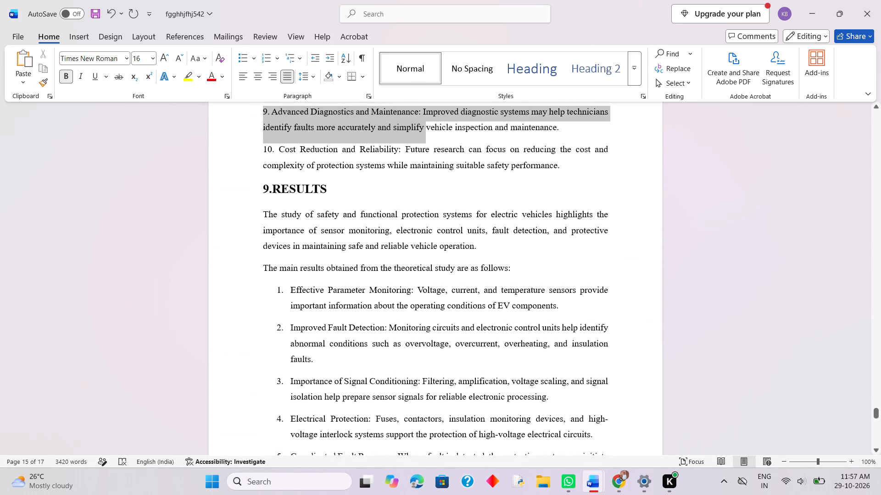
pyautogui.moveTo(402, 153); pyautogui.dragTo(606, 166)
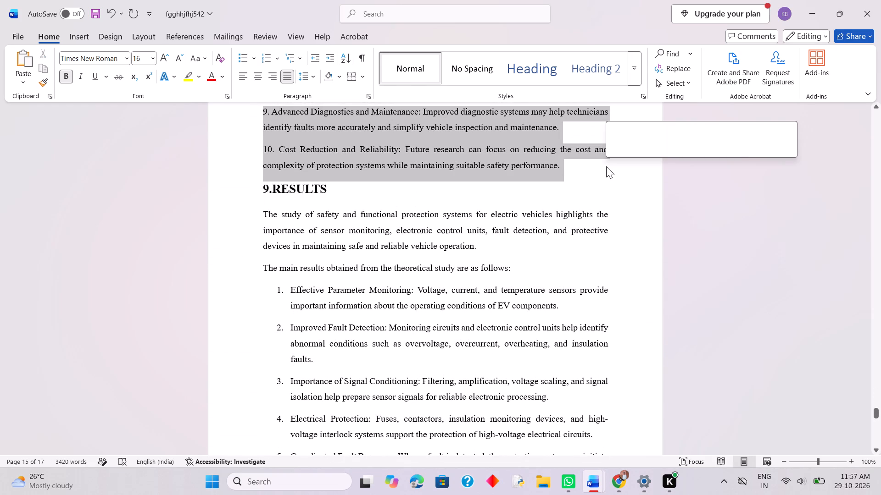
pyautogui.click(314, 73)
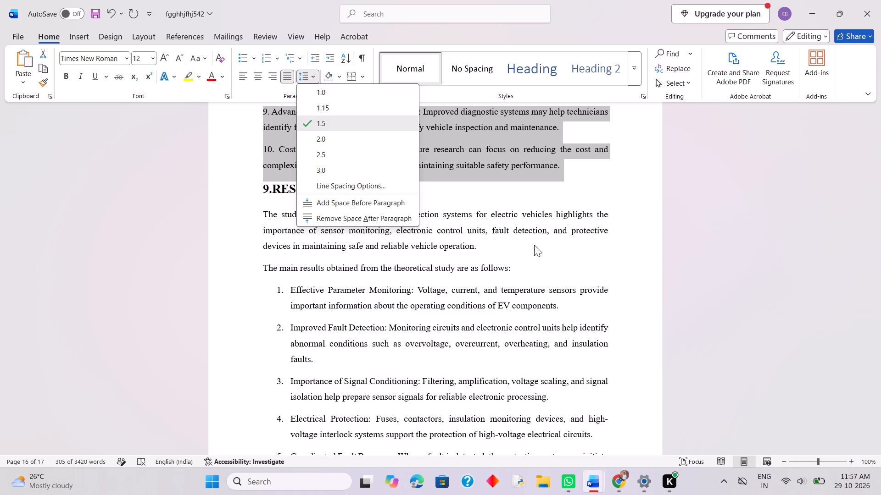
pyautogui.click(535, 247)
pyautogui.click(537, 183)
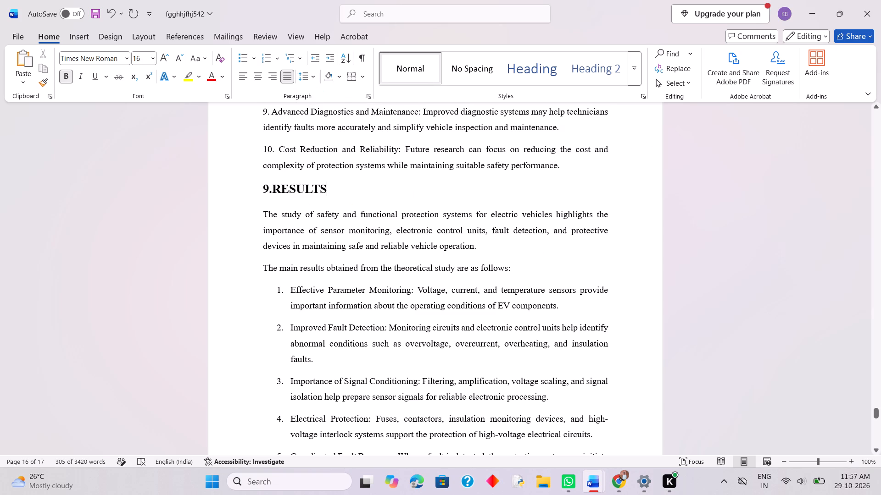
# Shorten the opening Future Scope paragraph by deleting "of high-voltage components", so its first sentence ends with "the overall safety.".
pyautogui.scroll(1, 537, 183)
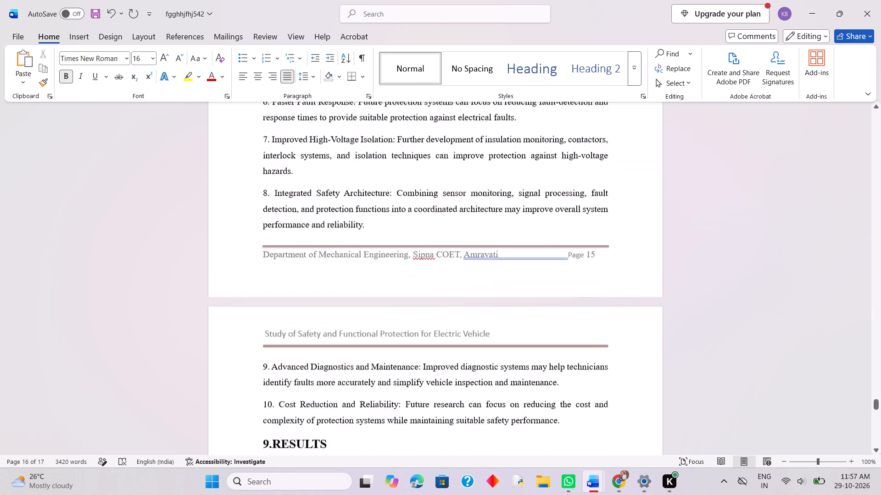
pyautogui.scroll(1, 537, 183)
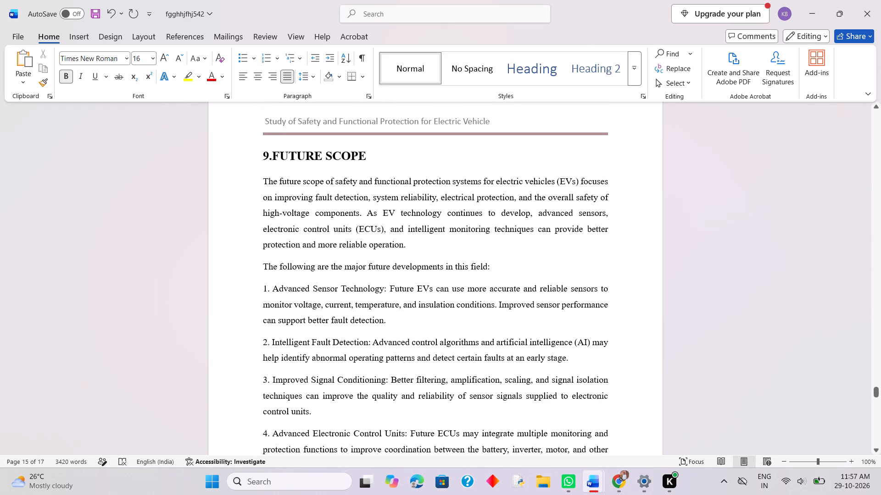
pyautogui.click(360, 214)
pyautogui.hotkey('ctrl', 'BackSpace')
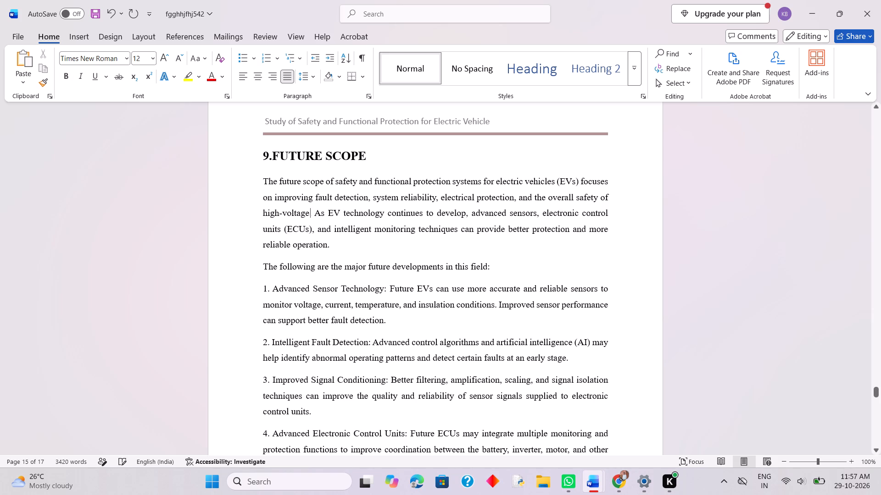
pyautogui.hotkey('ctrl', 'BackSpace')
pyautogui.hotkey('ctrl', 'BackSpace')
pyautogui.hotkey('ctrl', 'BackSpace')
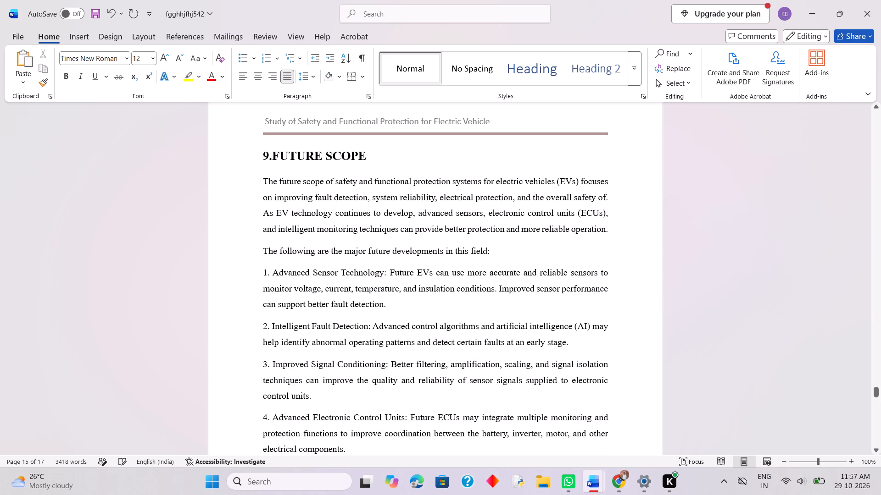
pyautogui.hotkey('ctrl', 'BackSpace')
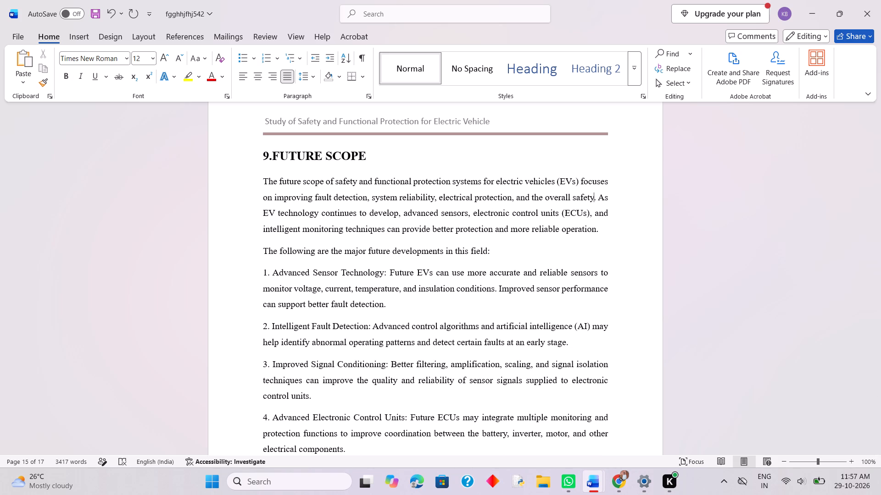
pyautogui.press('Right')
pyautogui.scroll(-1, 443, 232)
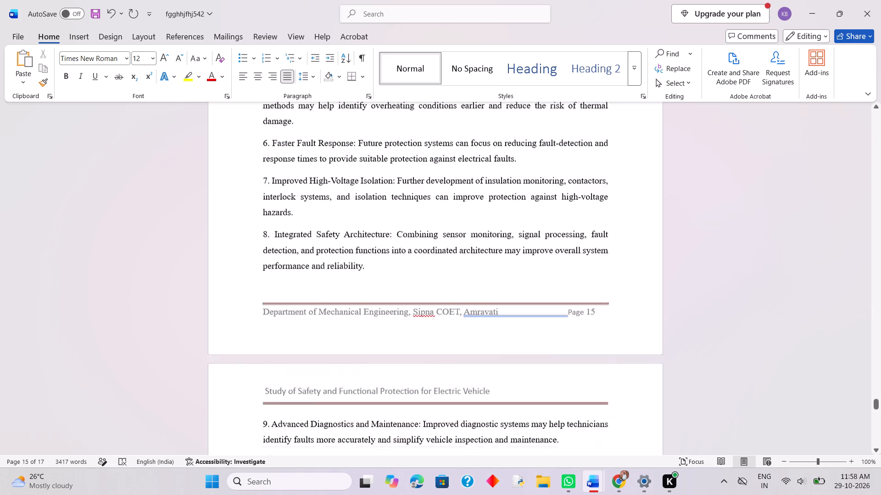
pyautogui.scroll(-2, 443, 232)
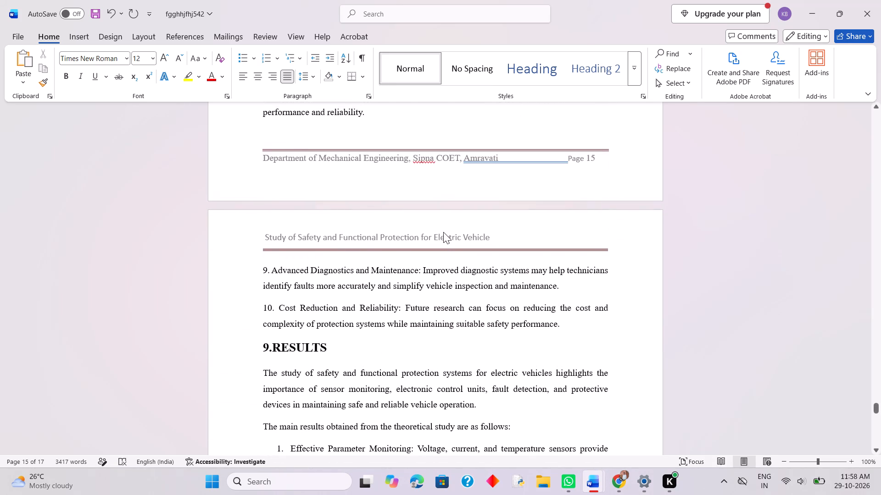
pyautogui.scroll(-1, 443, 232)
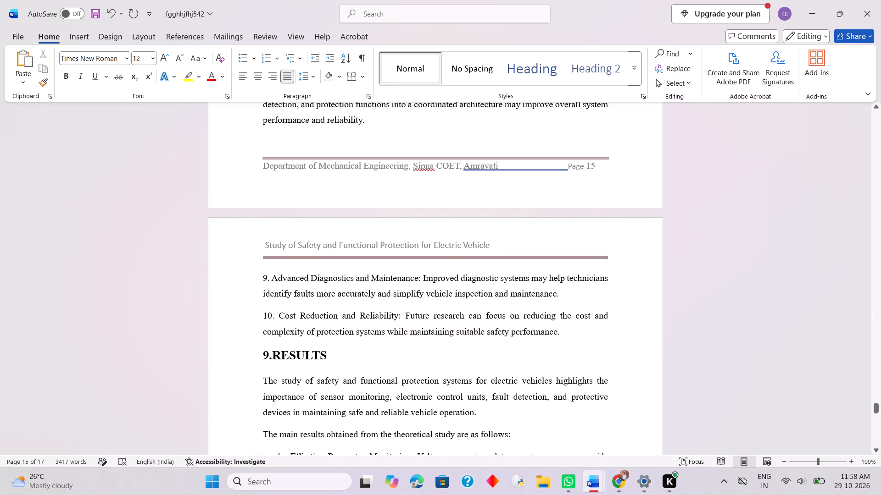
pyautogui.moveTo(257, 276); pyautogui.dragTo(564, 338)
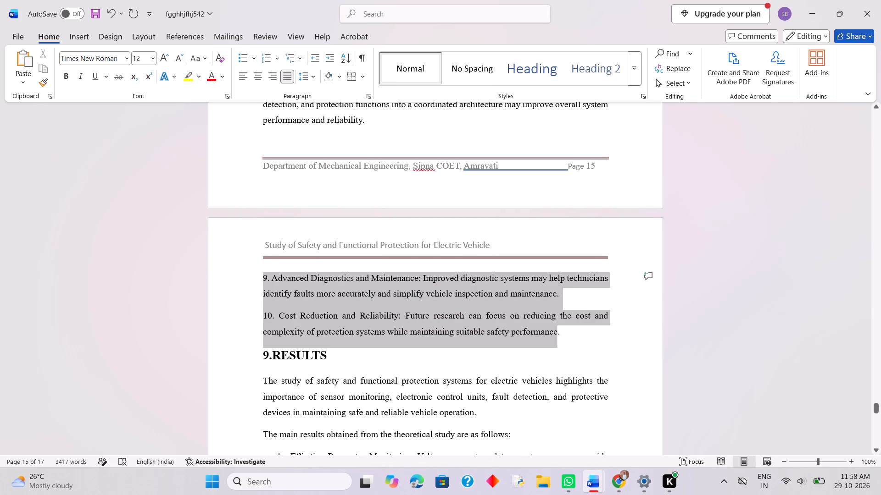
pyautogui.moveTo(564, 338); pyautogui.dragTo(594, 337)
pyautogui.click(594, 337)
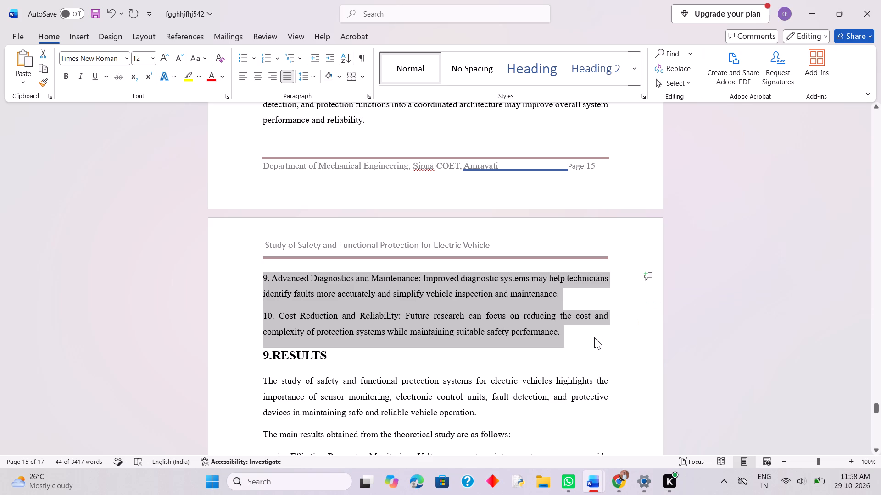
# Cut item 5, Predictive Thermal Protection, from the Future Scope list and remove the leftover period and empty line.
pyautogui.hscroll(1, 554, 178)
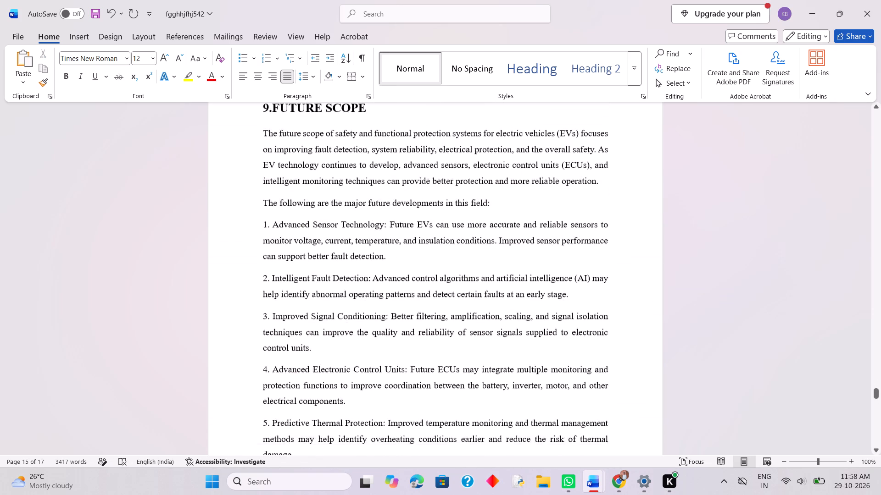
pyautogui.hscroll(2, 554, 178)
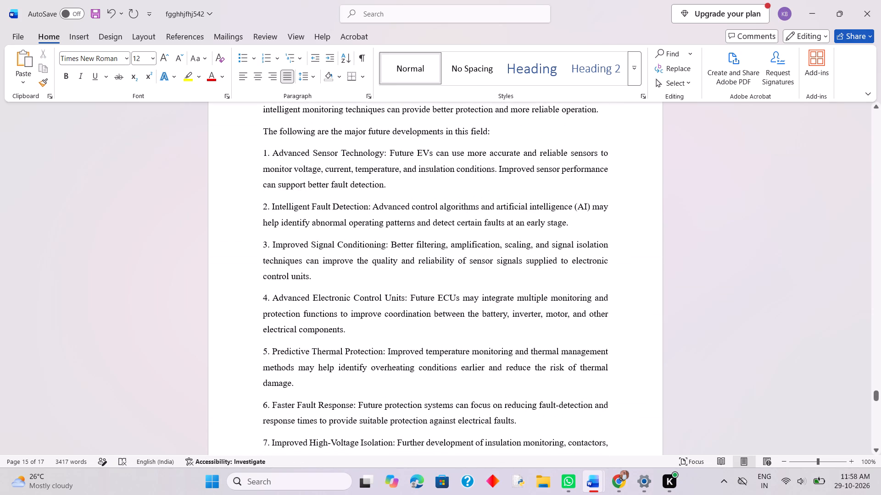
pyautogui.hscroll(1, 554, 178)
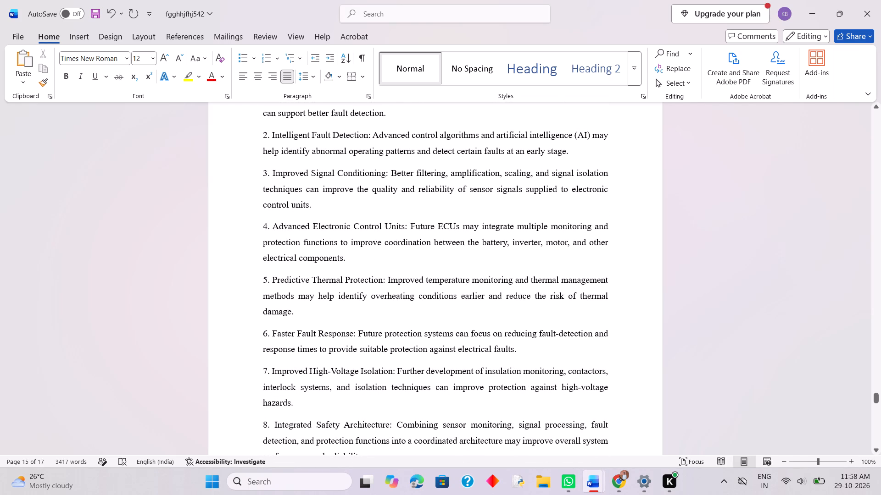
pyautogui.moveTo(263, 276); pyautogui.dragTo(291, 317)
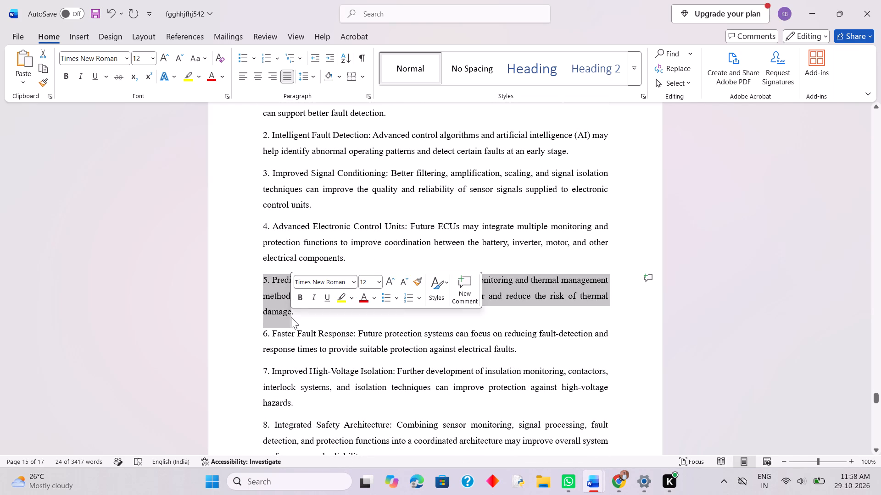
pyautogui.hotkey('ctrl', 'x')
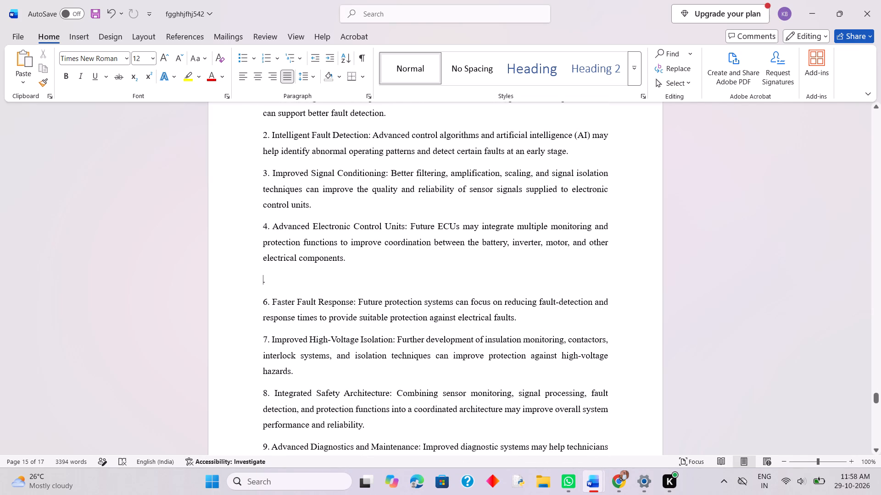
pyautogui.click(277, 285)
pyautogui.press('BackSpace')
pyautogui.press('BackSpace')
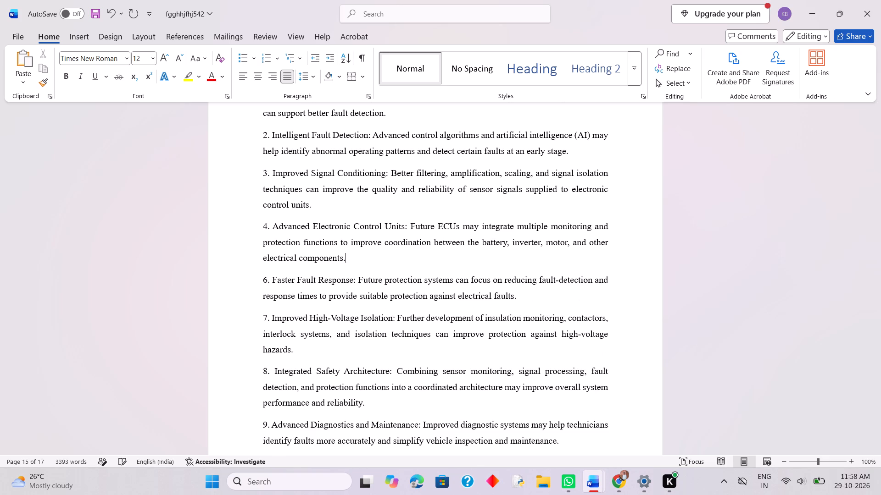
# Renumber the Faster Fault Response item in the Future Scope list as 7.
pyautogui.press('Down')
pyautogui.press('Left')
pyautogui.press('Left')
pyautogui.press('Left')
pyautogui.press('Left')
pyautogui.press('Left')
pyautogui.press('Left')
pyautogui.press('Left')
pyautogui.press('Left')
pyautogui.press('Left')
pyautogui.press('Left')
pyautogui.press('Left')
pyautogui.press('Left')
pyautogui.press('Left')
pyautogui.press('Left')
pyautogui.press('Left')
pyautogui.press('Left')
pyautogui.press('Left')
pyautogui.press('Left')
pyautogui.press('Left')
pyautogui.press('Left')
pyautogui.press('Left')
pyautogui.press('BackSpace')
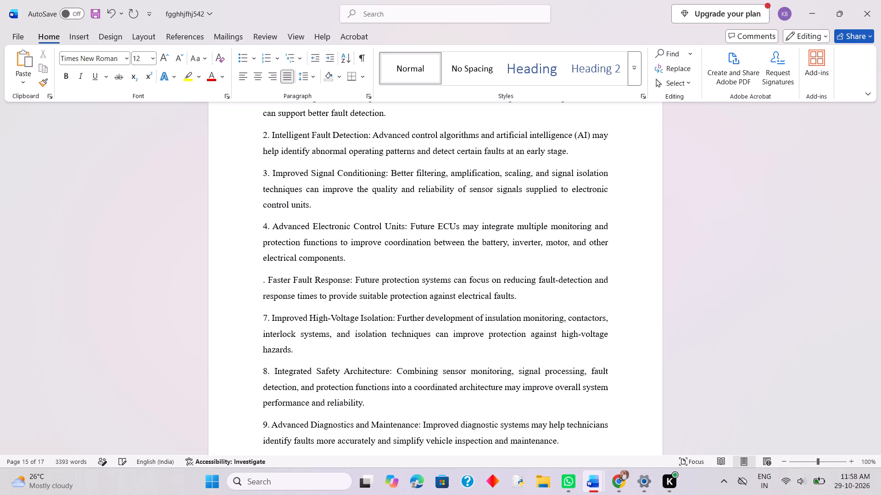
pyautogui.press('7')
# Renumber the Improved High-Voltage Isolation item as 8 and the Integrated Safety Architecture item as 9.
pyautogui.press('Down')
pyautogui.press('Down')
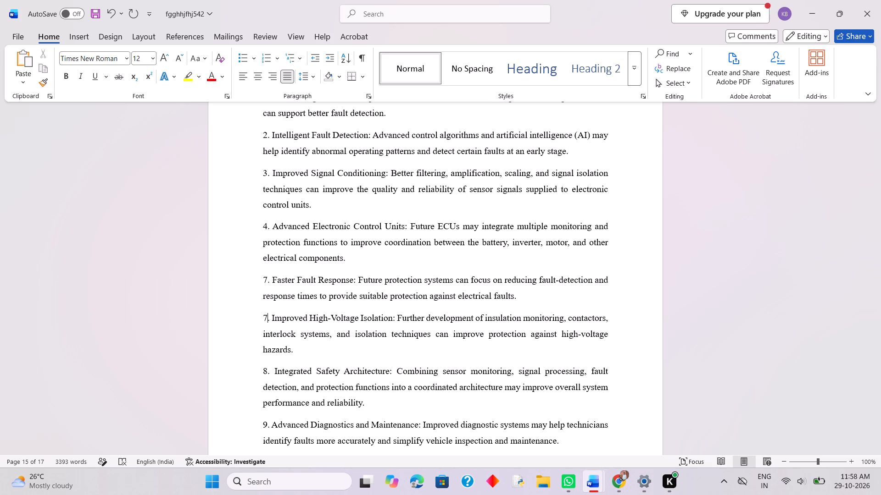
pyautogui.press('BackSpace')
pyautogui.press('8')
pyautogui.press('Down')
pyautogui.press('Down')
pyautogui.press('Down')
pyautogui.press('BackSpace')
pyautogui.press('9')
# Renumber the Advanced Diagnostics and Maintenance item as 10 and the Cost Reduction and Reliability item as 11.
pyautogui.press('Down')
pyautogui.press('Down')
pyautogui.press('Down')
pyautogui.press('BackSpace')
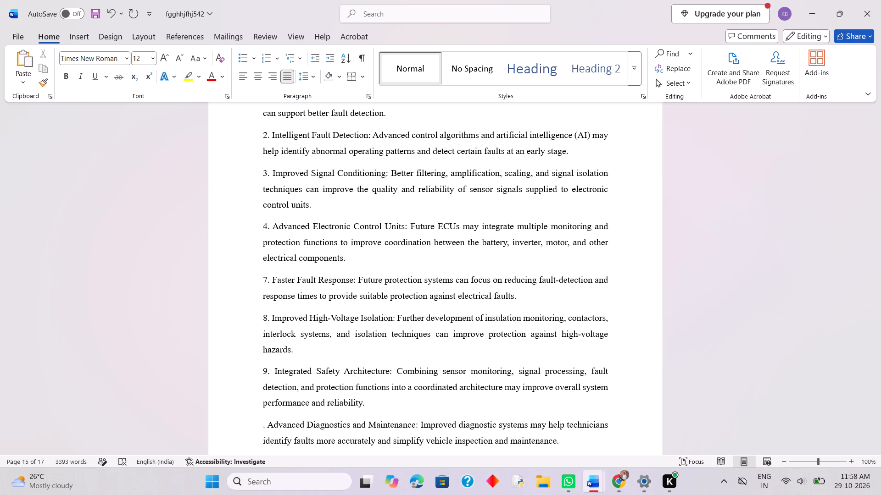
pyautogui.write('10')
pyautogui.press('Down')
pyautogui.press('Down')
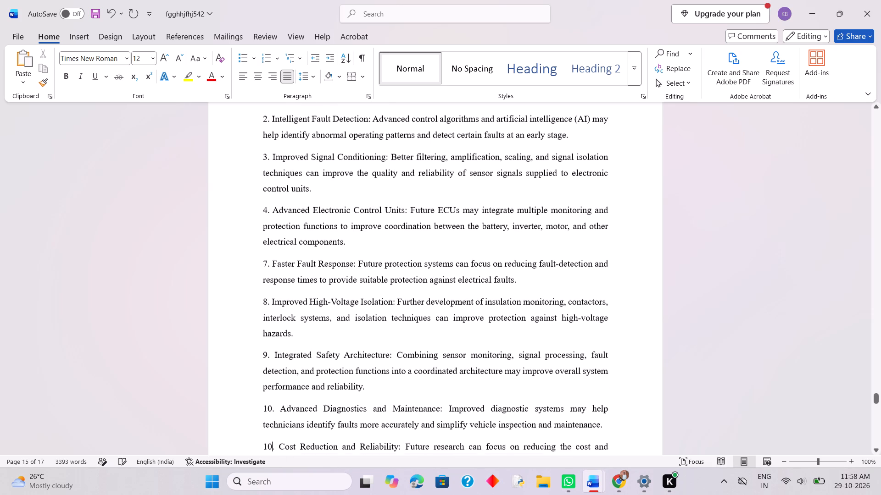
pyautogui.press('Down')
pyautogui.press('Up')
pyautogui.press('BackSpace')
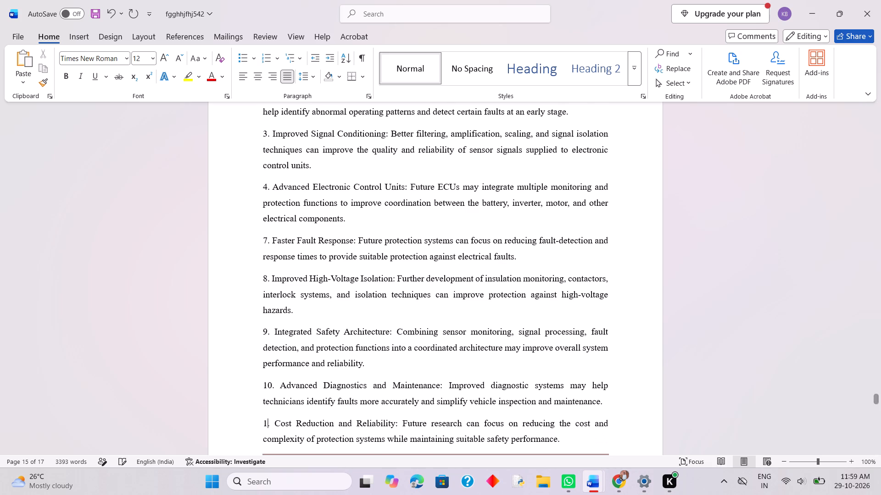
pyautogui.press('1')
# Renumber the RESULTS section heading as 11.
pyautogui.press('Down')
pyautogui.press('Down')
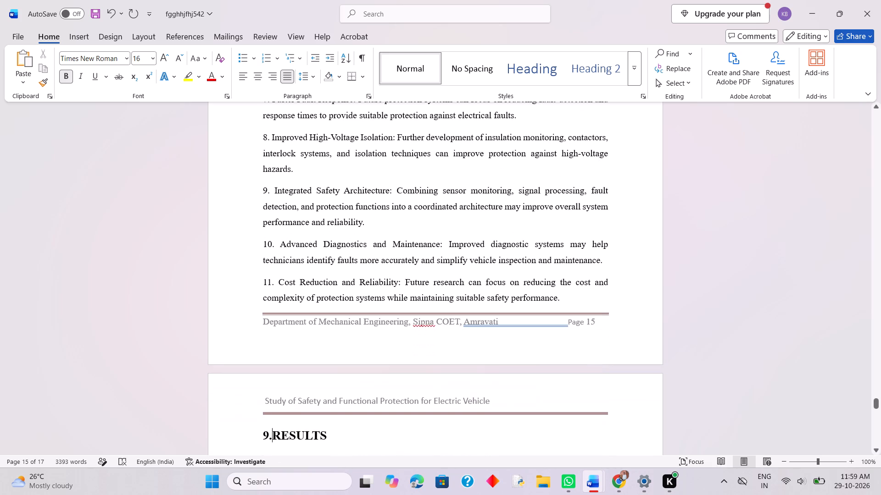
pyautogui.press('Up')
pyautogui.press('Down')
pyautogui.press('Down')
pyautogui.press('Down')
pyautogui.press('Down')
pyautogui.press('Down')
pyautogui.press('Down')
pyautogui.press('Down')
pyautogui.press('Down')
pyautogui.press('Down')
pyautogui.press('Down')
pyautogui.press('Down')
pyautogui.press('Down')
pyautogui.press('Down')
pyautogui.press('Down')
pyautogui.press('Down')
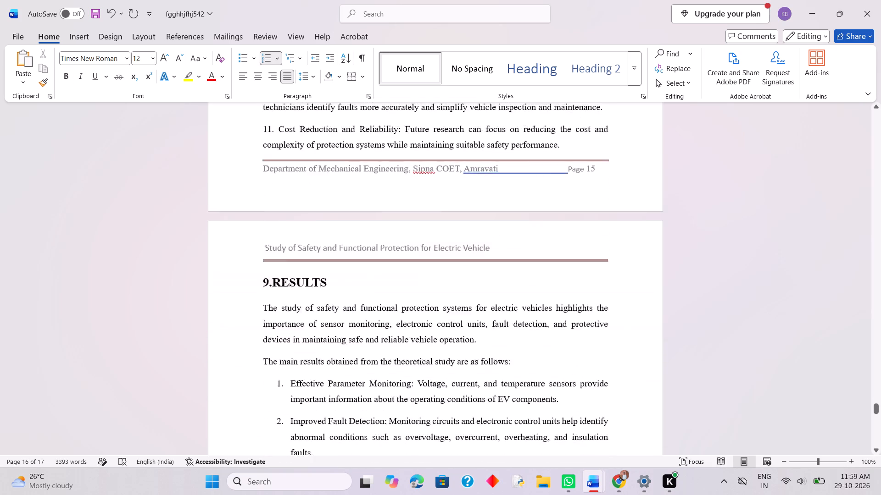
pyautogui.press('Up')
pyautogui.press('Up')
pyautogui.press('Up')
pyautogui.press('Up')
pyautogui.press('Up')
pyautogui.press('Up')
pyautogui.press('Up')
pyautogui.press('Up')
pyautogui.press('Up')
pyautogui.press('Up')
pyautogui.press('Up')
pyautogui.press('Up')
pyautogui.press('Up')
pyautogui.press('Up')
pyautogui.press('Up')
pyautogui.press('Up')
pyautogui.press('Up')
pyautogui.press('Up')
pyautogui.press('Up')
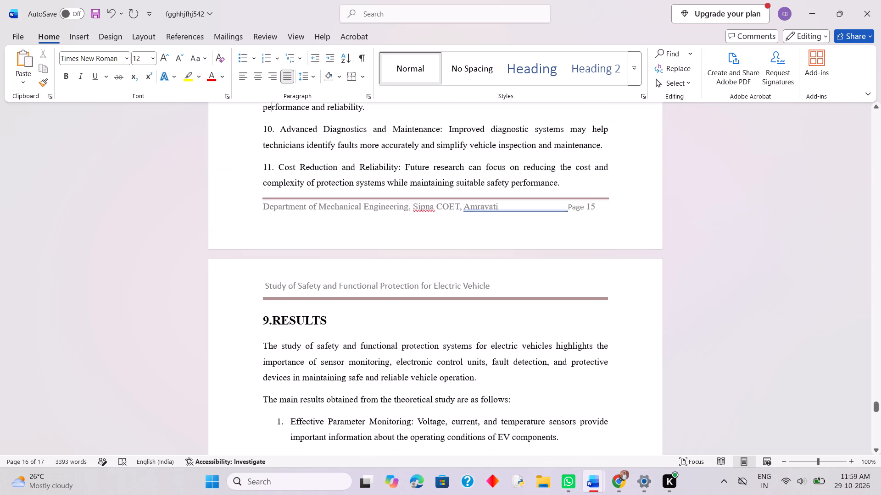
pyautogui.press('Down')
pyautogui.press('Down')
pyautogui.press('Down')
pyautogui.press('Down')
pyautogui.press('Down')
pyautogui.press('Down')
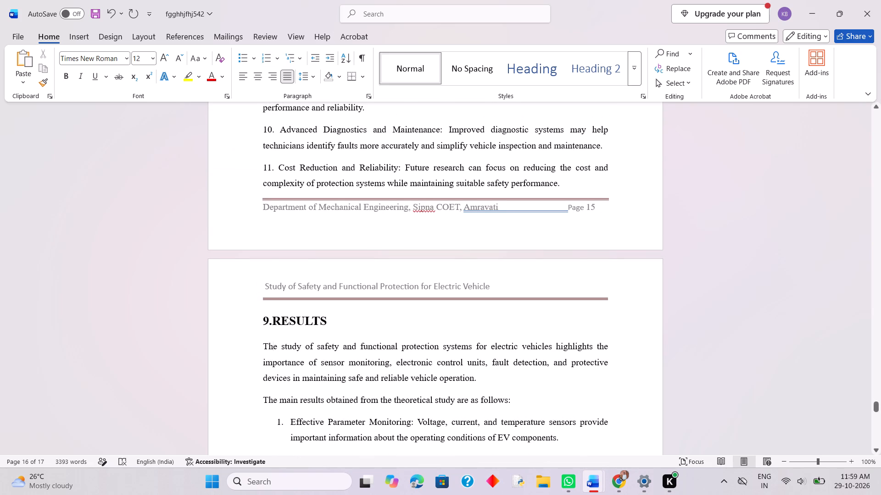
pyautogui.press('Up')
pyautogui.press('Left')
pyautogui.press('BackSpace')
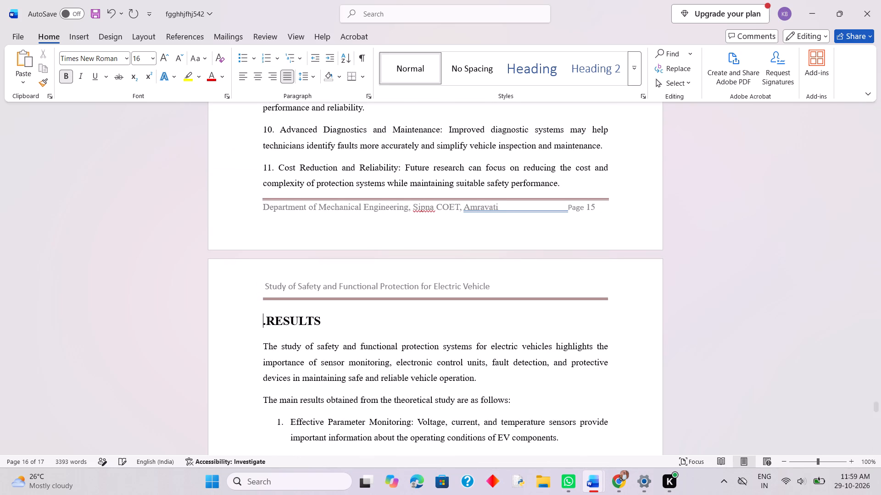
pyautogui.write('11')
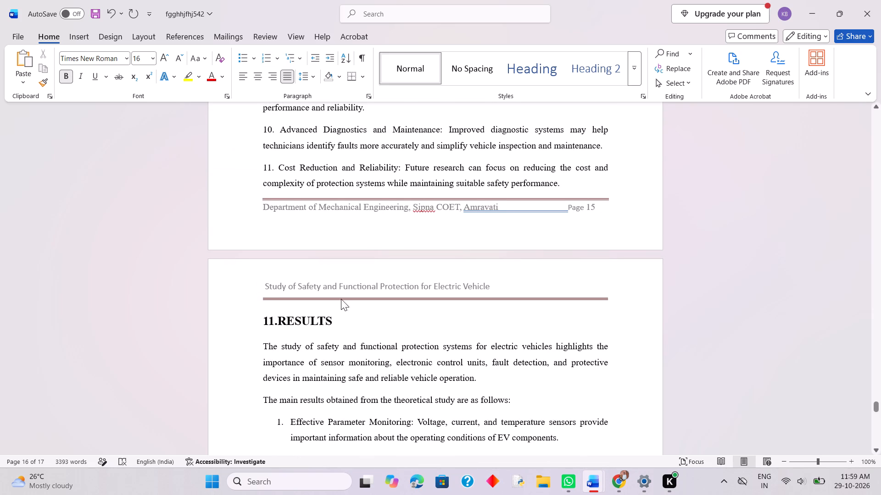
# Start the next section on the blank page after Results by entering the number "12.".
pyautogui.scroll(-1, 349, 321)
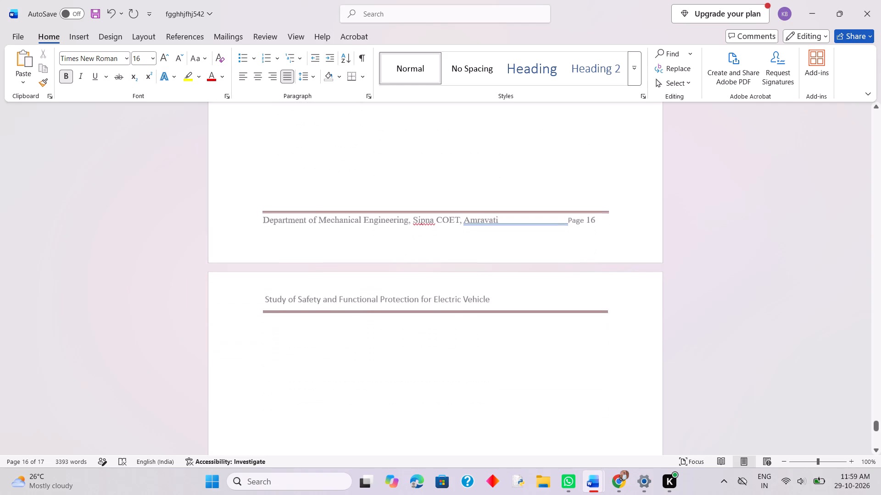
pyautogui.scroll(-1, 349, 321)
pyautogui.click(266, 320)
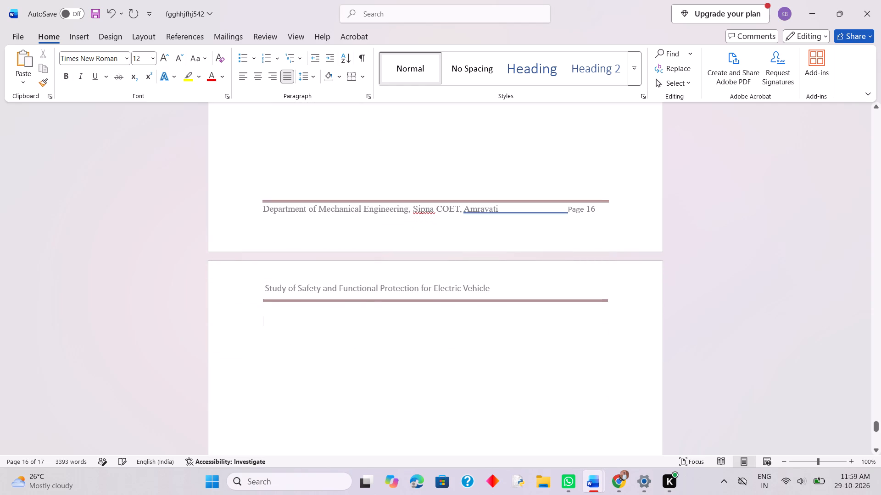
pyautogui.write('12')
pyautogui.press('.')
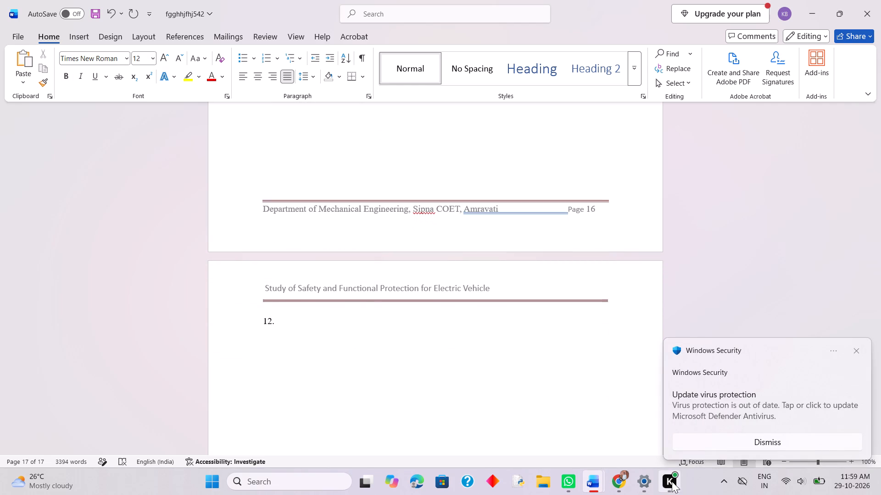
pyautogui.click(612, 481)
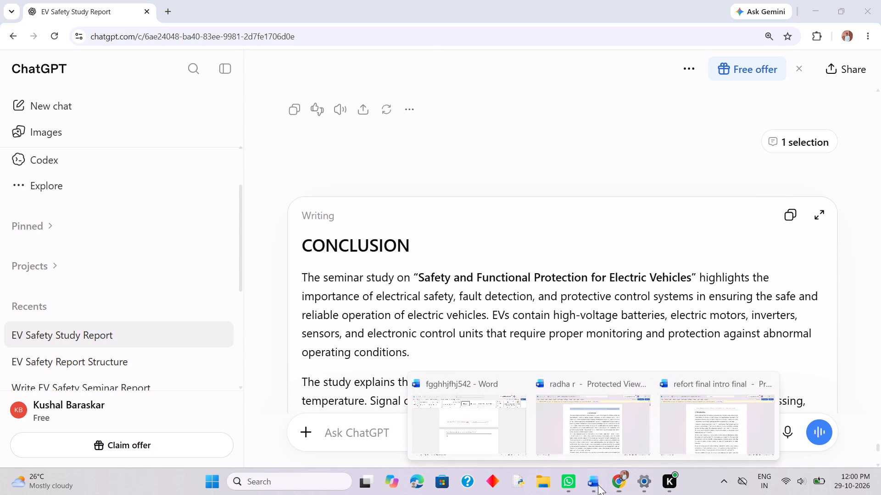
pyautogui.click(685, 412)
pyautogui.scroll(-5, 558, 256)
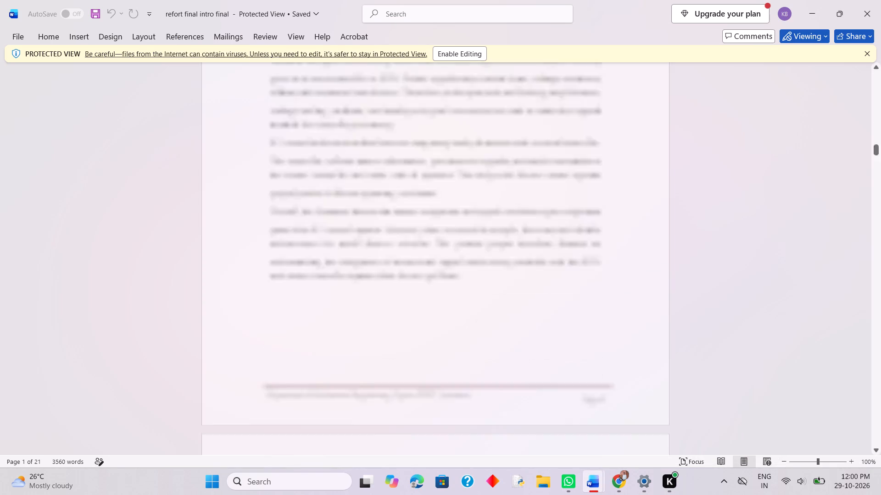
pyautogui.scroll(-18, 558, 256)
pyautogui.scroll(-7, 558, 256)
pyautogui.scroll(1, 558, 256)
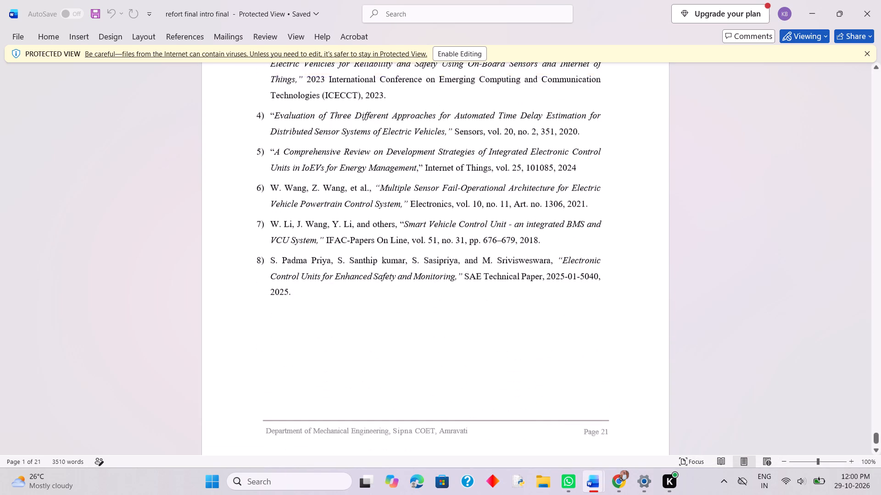
pyautogui.scroll(2, 558, 256)
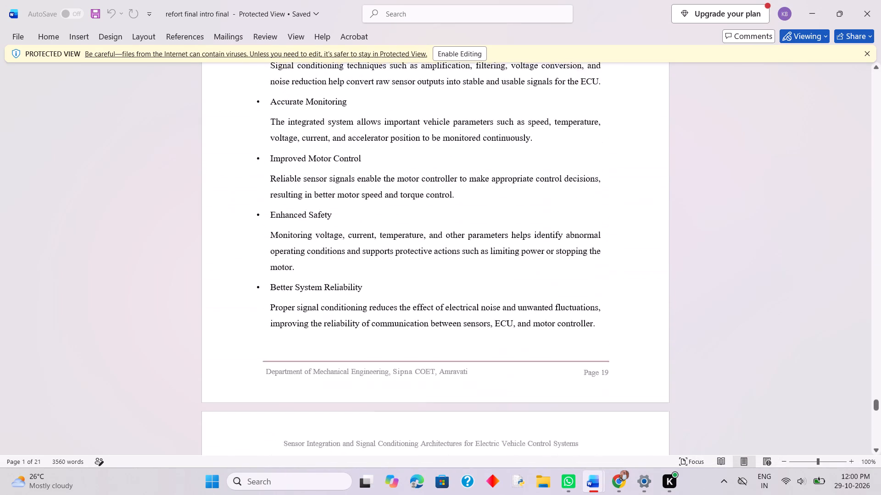
pyautogui.scroll(2, 558, 256)
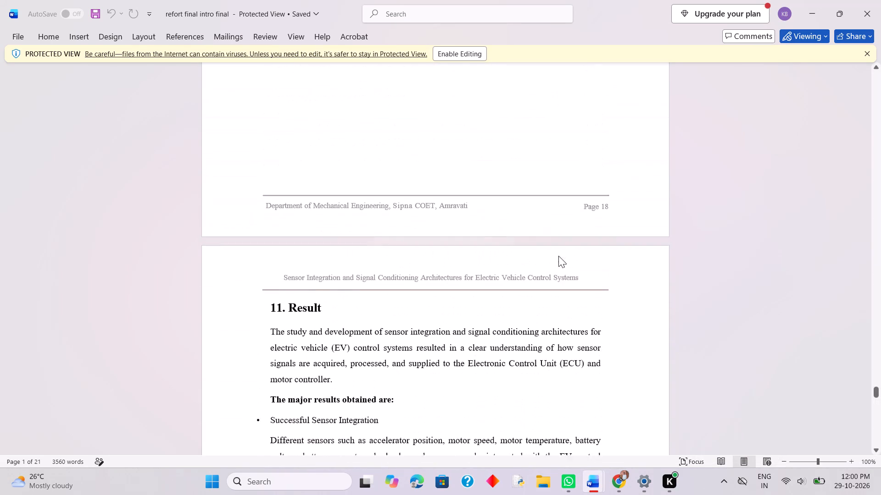
pyautogui.scroll(1, 558, 256)
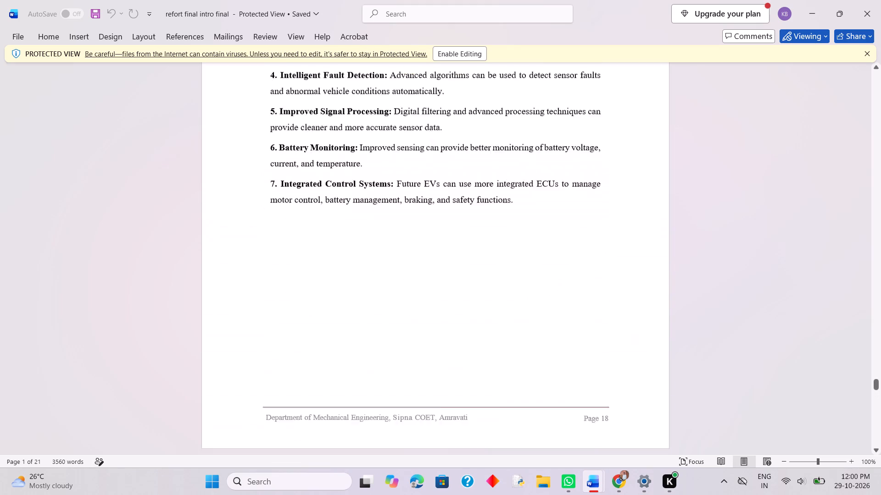
# Examine the same reference report's earlier sections, from 9.2 Limitations back to the opening pages, for structure and heading numbering.
pyautogui.scroll(1, 558, 256)
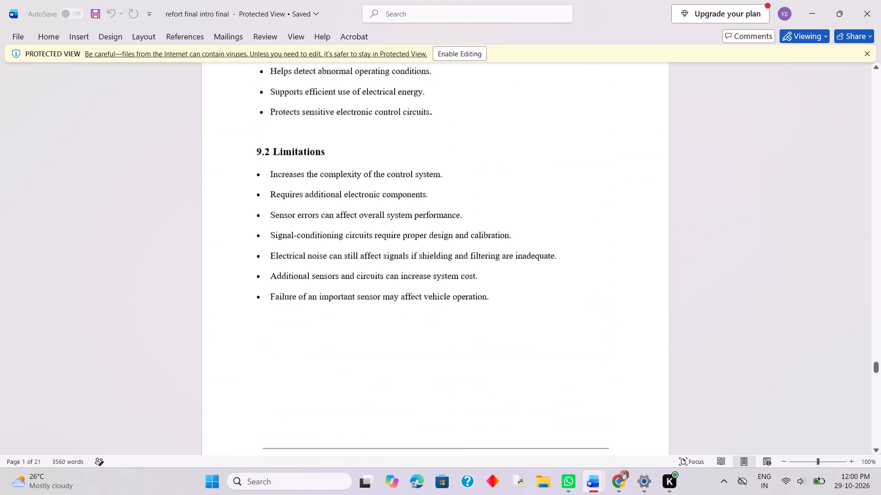
pyautogui.scroll(2, 558, 256)
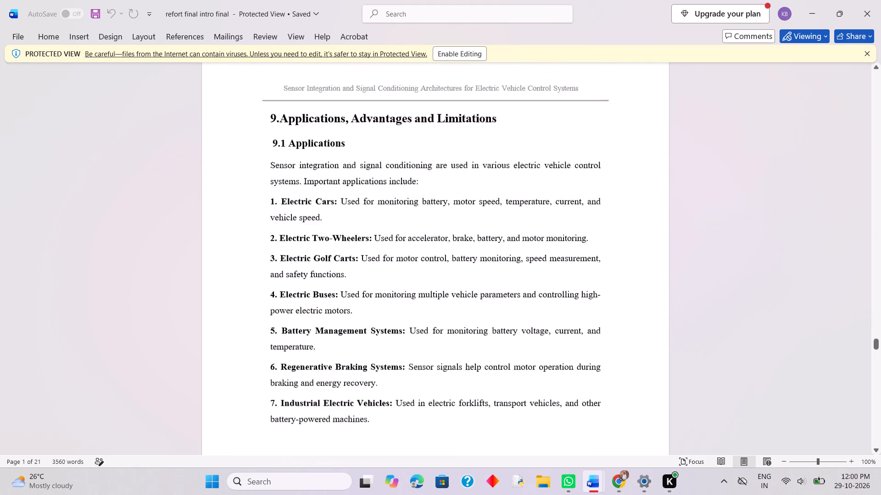
pyautogui.scroll(3, 558, 256)
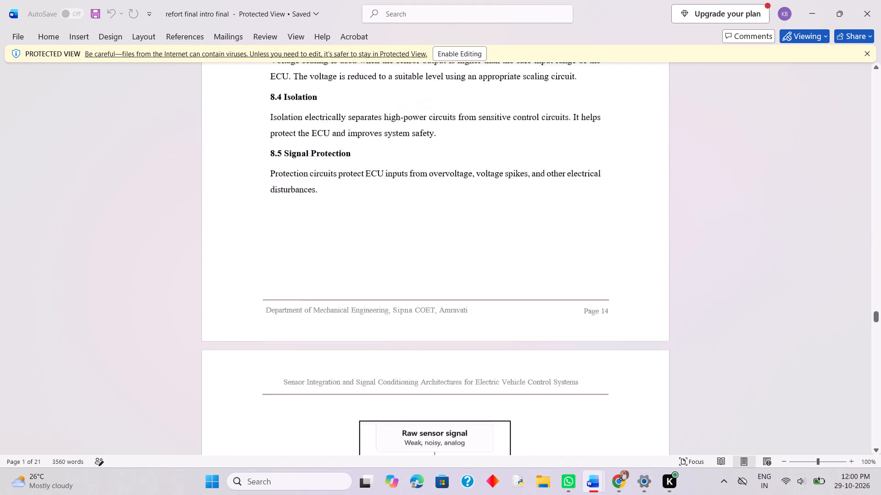
pyautogui.scroll(2, 558, 256)
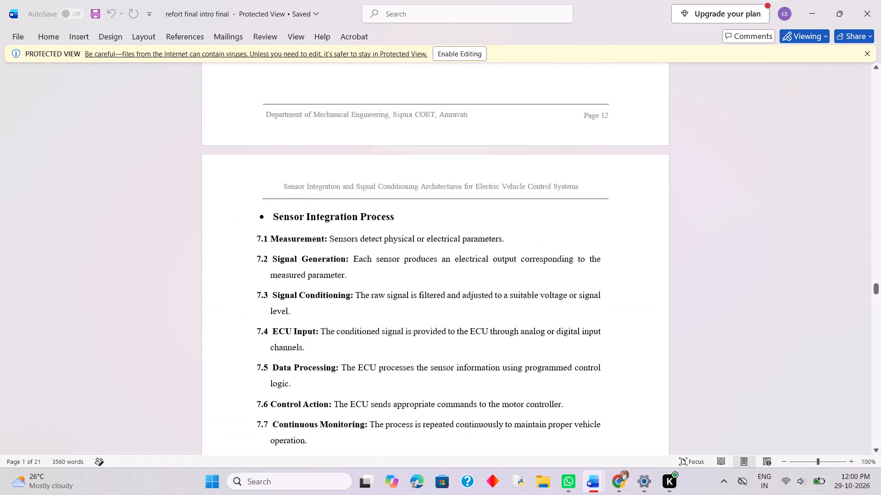
pyautogui.scroll(3, 558, 256)
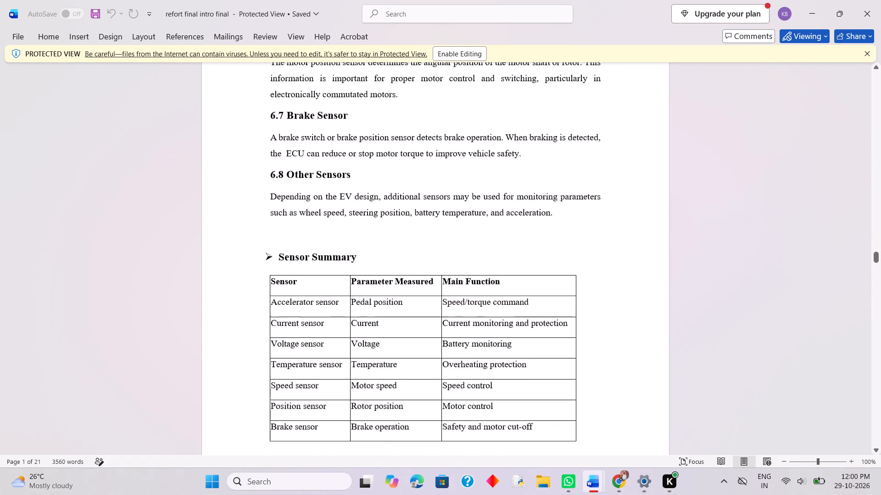
pyautogui.scroll(3, 558, 256)
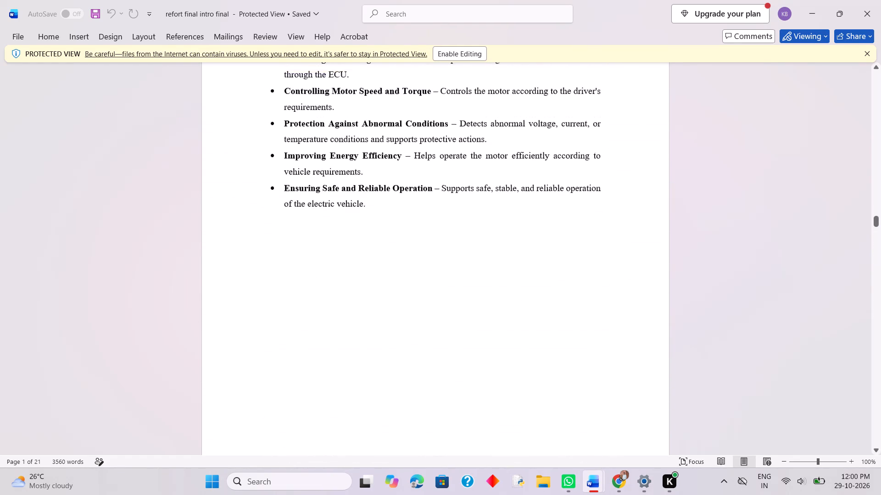
pyautogui.scroll(2, 558, 256)
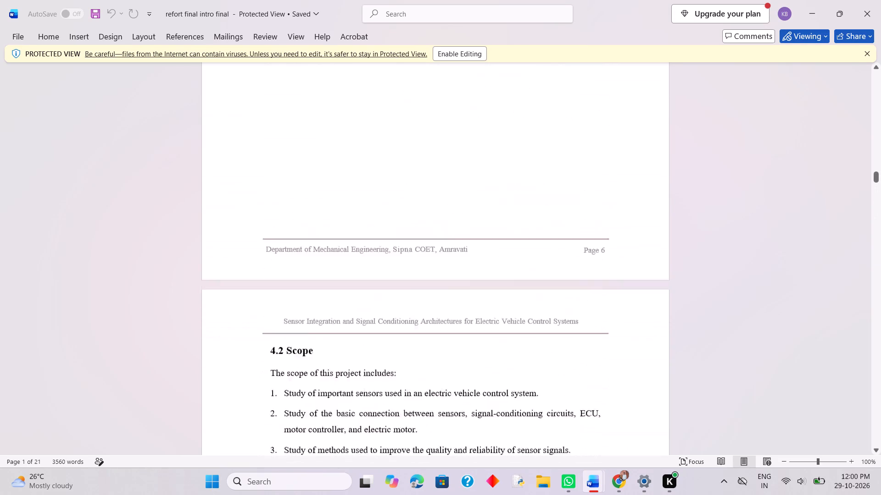
pyautogui.scroll(4, 558, 256)
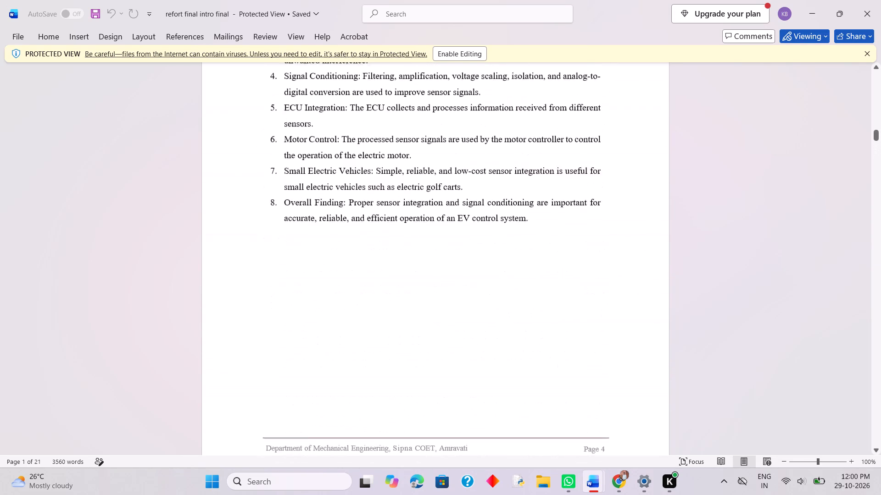
pyautogui.scroll(3, 558, 256)
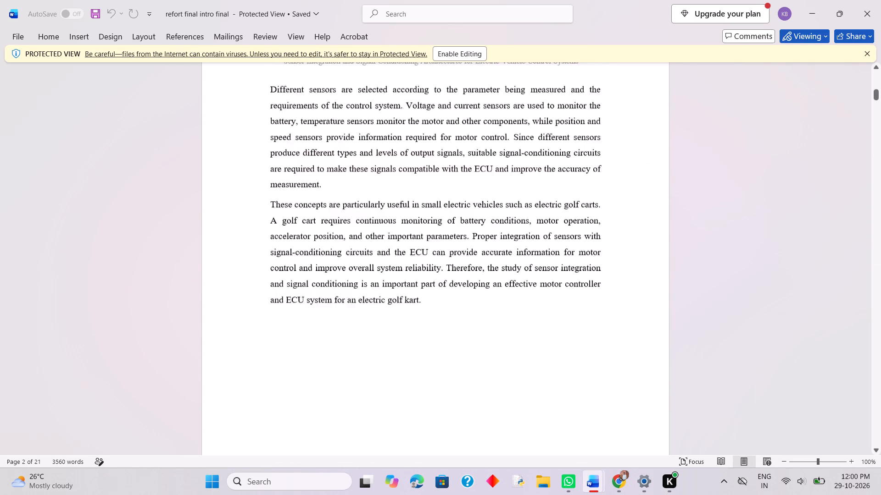
pyautogui.scroll(1, 558, 256)
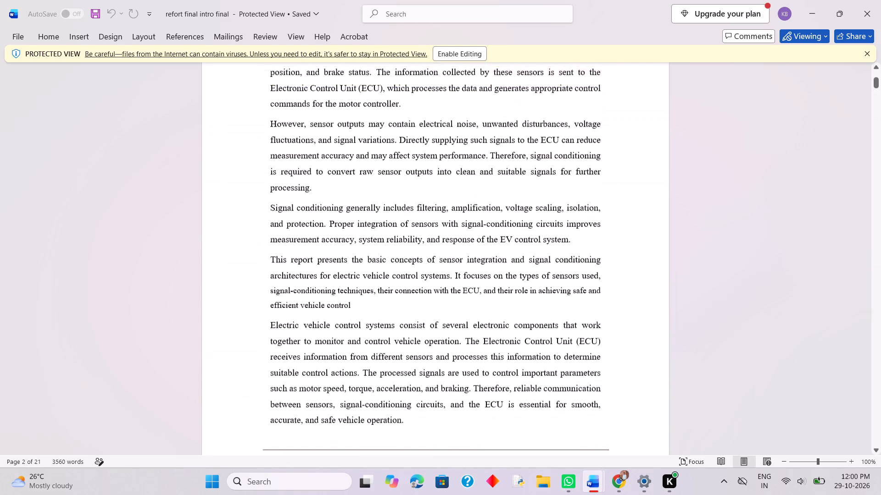
pyautogui.scroll(1, 558, 256)
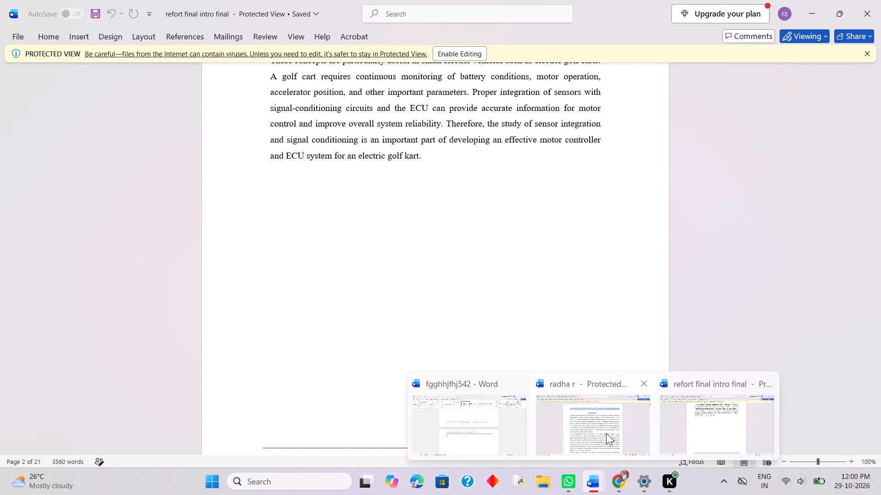
# Switch to the other reference report in Word, on advanced motor control strategies, and examine its Introduction pages.
pyautogui.click(610, 421)
pyautogui.scroll(-1, 596, 314)
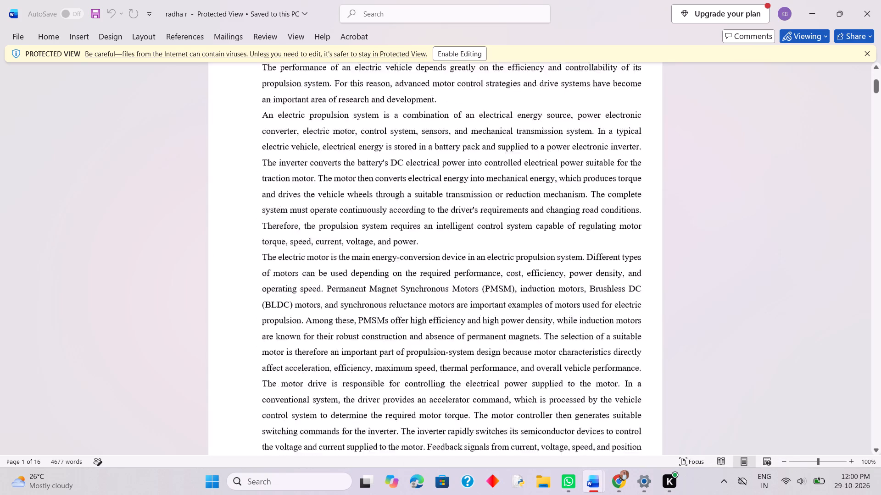
pyautogui.scroll(-1, 596, 314)
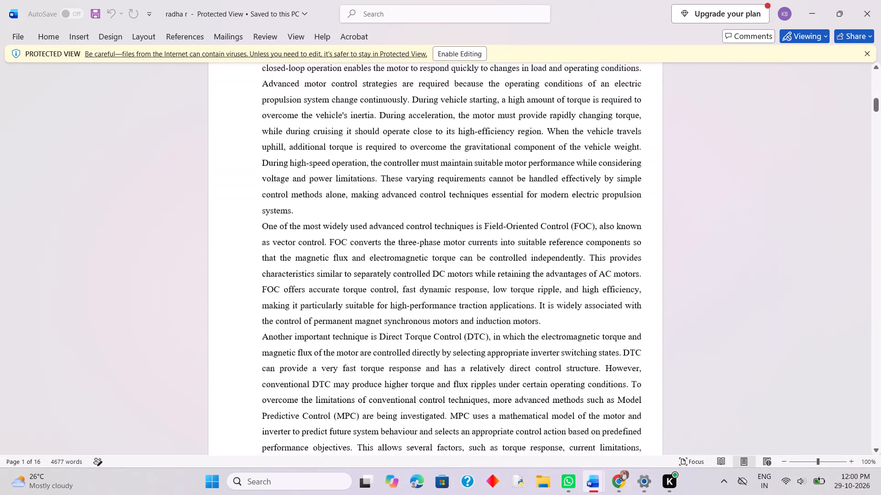
pyautogui.scroll(-1, 596, 314)
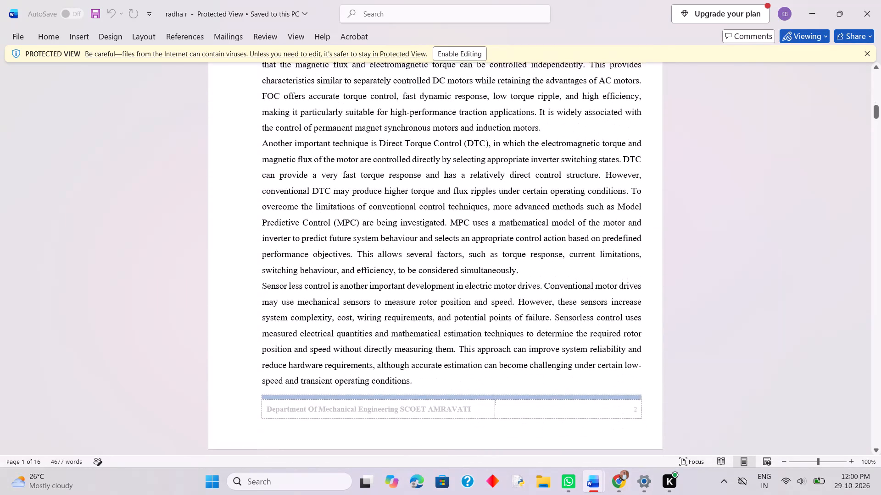
pyautogui.hscroll(1, 596, 314)
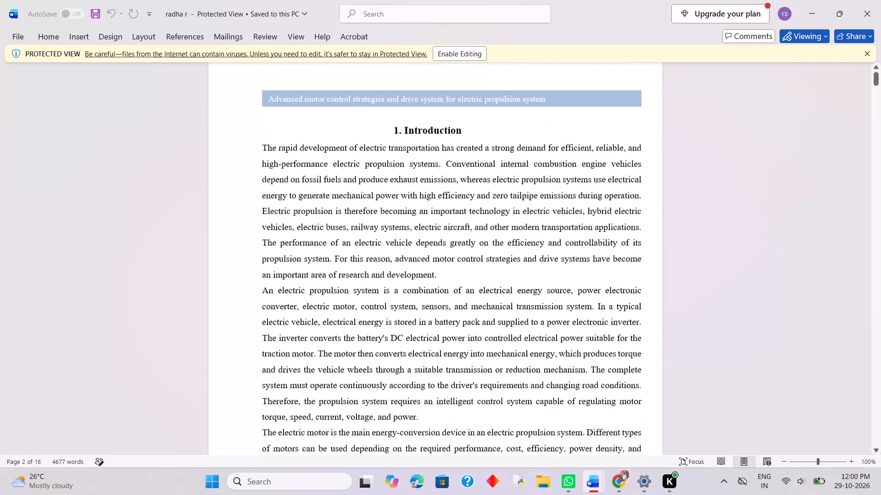
pyautogui.hscroll(1, 596, 314)
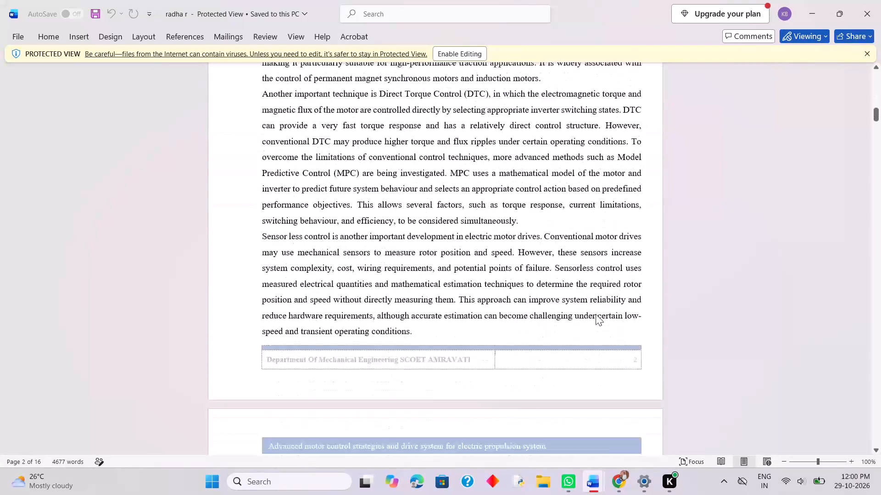
pyautogui.hscroll(1, 596, 314)
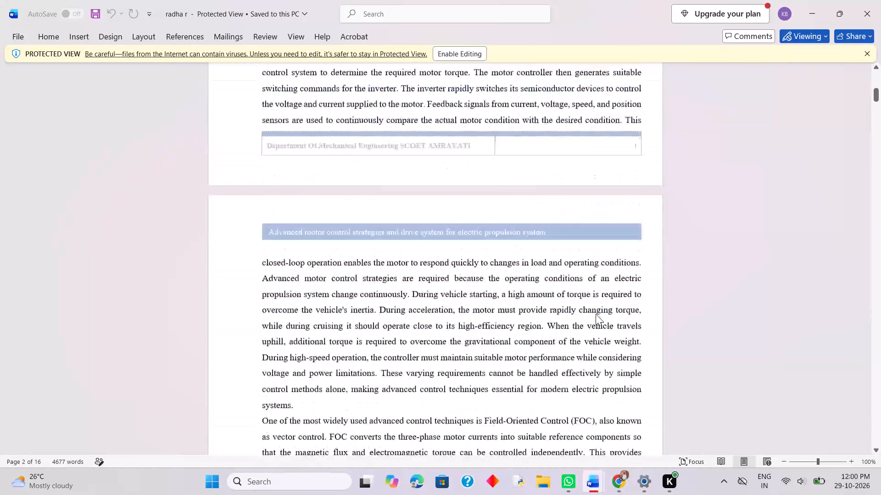
pyautogui.hscroll(1, 596, 314)
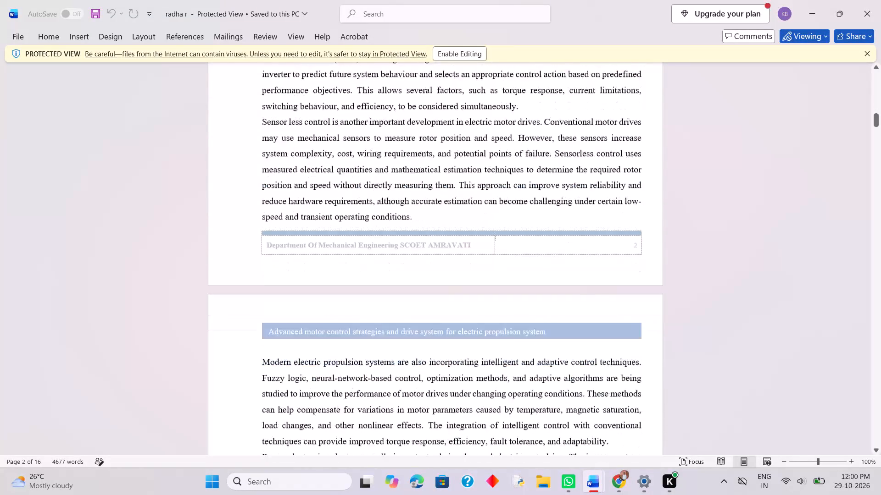
pyautogui.hscroll(1, 596, 314)
# Examine the Literature Review section of the motor control strategies report.
pyautogui.scroll(-1, 596, 314)
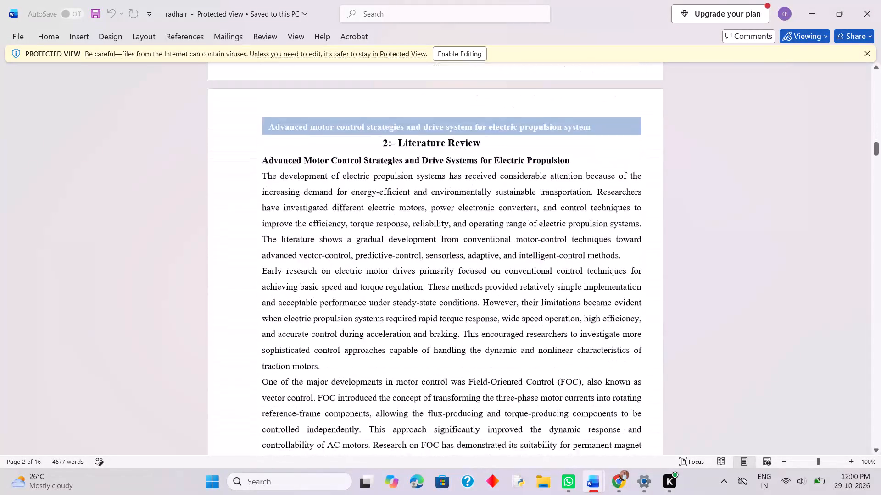
pyautogui.scroll(-2, 596, 314)
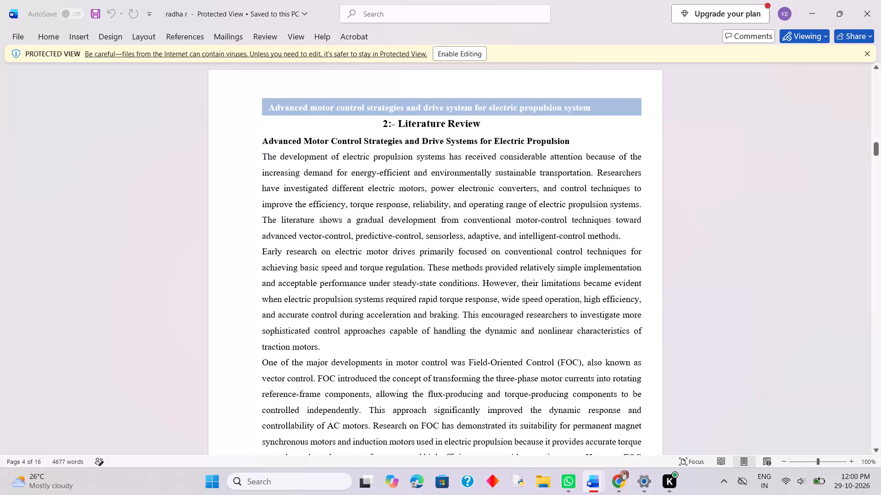
pyautogui.scroll(-6, 596, 314)
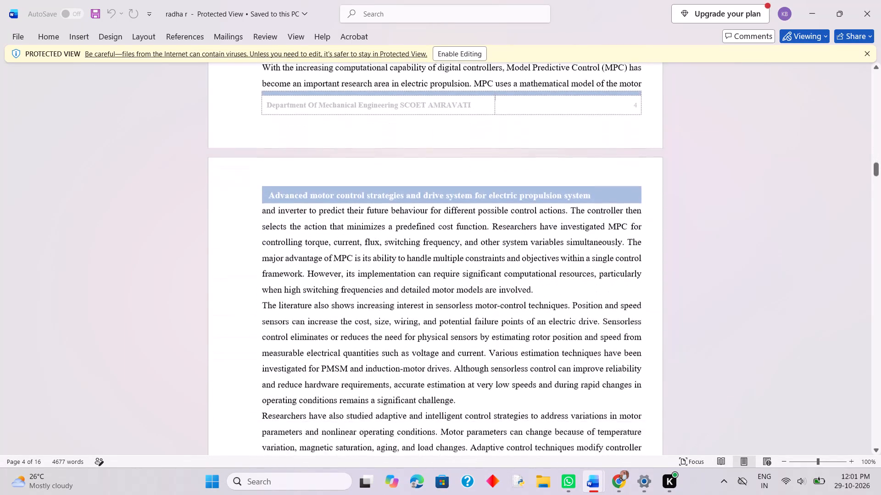
pyautogui.scroll(-2, 596, 314)
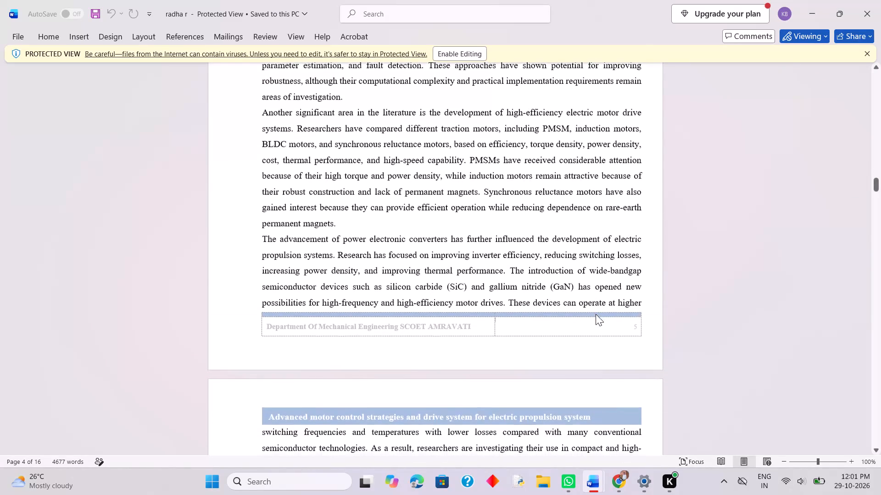
# Examine the Details of Seminar section in the motor control strategies report, from overall propulsion working through the FOC diagram.
pyautogui.scroll(-1, 596, 314)
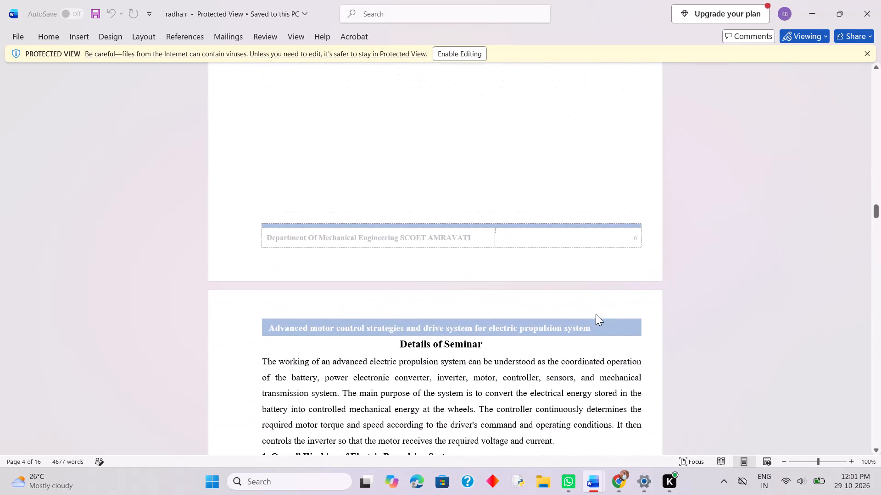
pyautogui.scroll(-1, 596, 314)
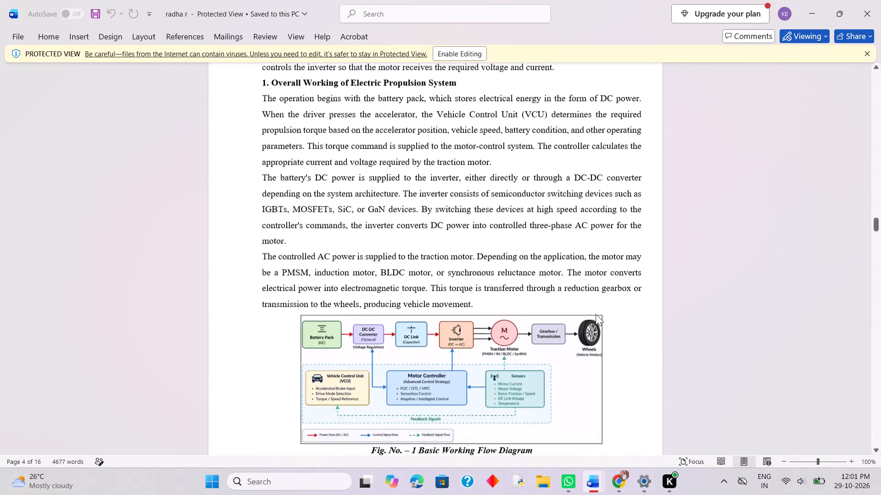
pyautogui.scroll(-1, 596, 314)
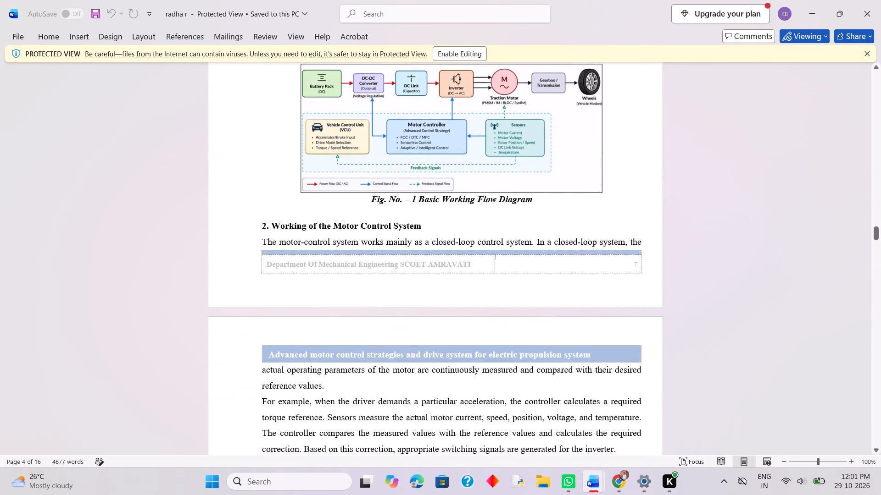
pyautogui.scroll(-2, 596, 314)
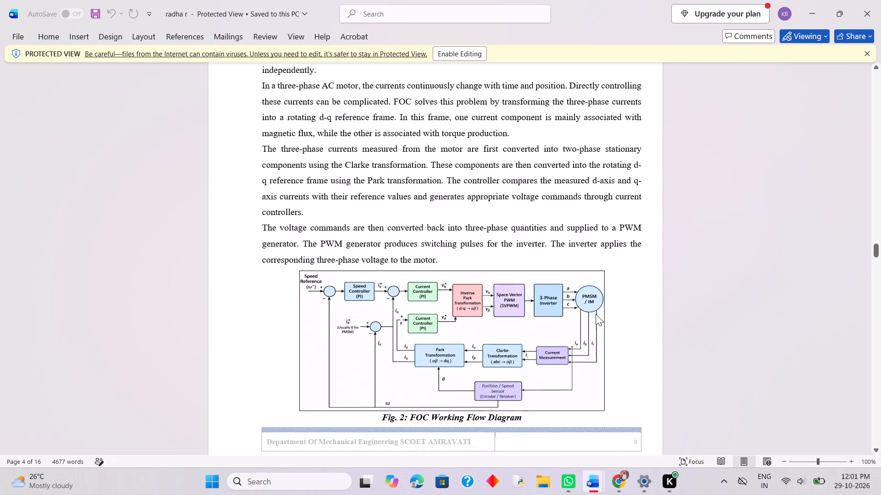
pyautogui.scroll(-1, 596, 314)
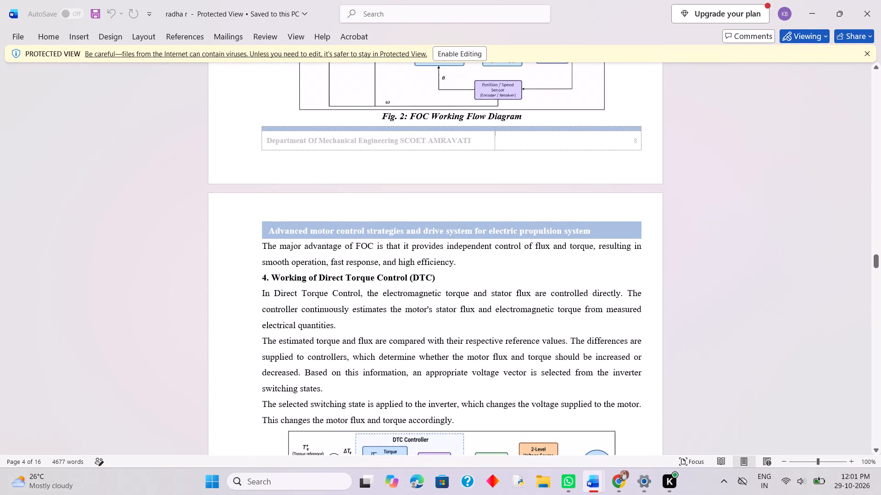
pyautogui.scroll(-2, 596, 314)
# Examine the rest of Details of Seminar, from Direct Torque Control through the step-by-step summary and complete working flowchart.
pyautogui.scroll(-1, 596, 314)
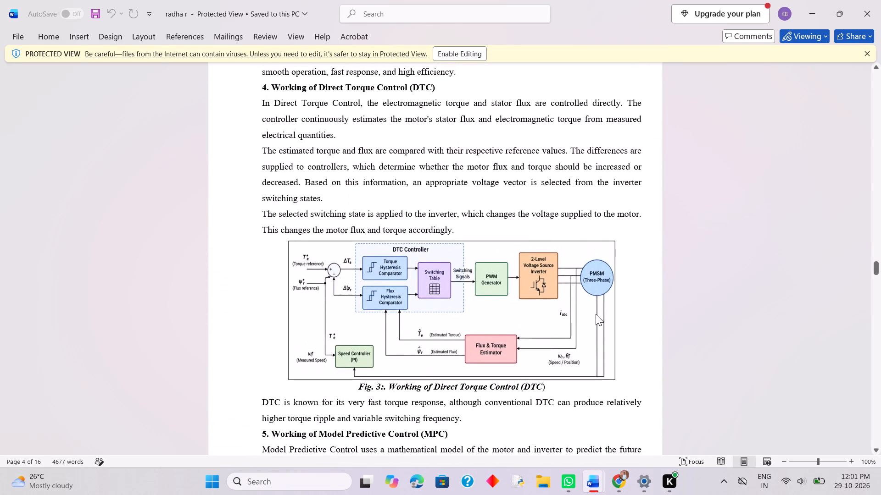
pyautogui.scroll(-1, 596, 314)
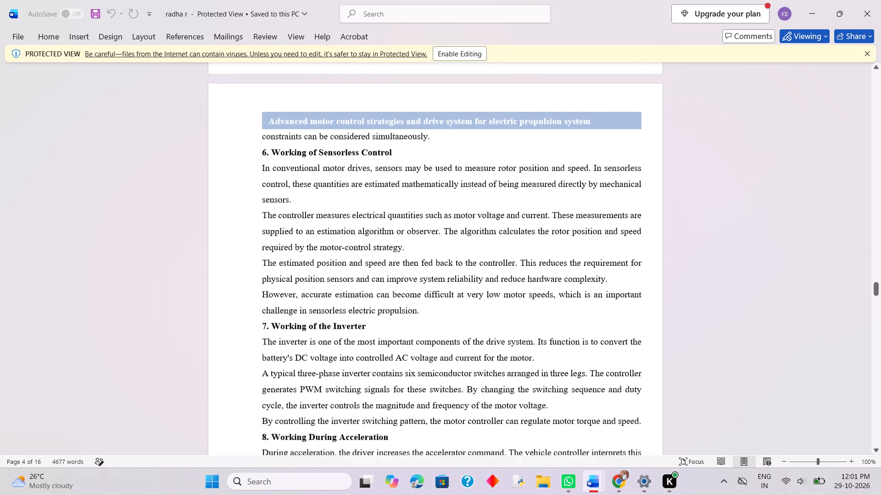
pyautogui.scroll(-1, 596, 314)
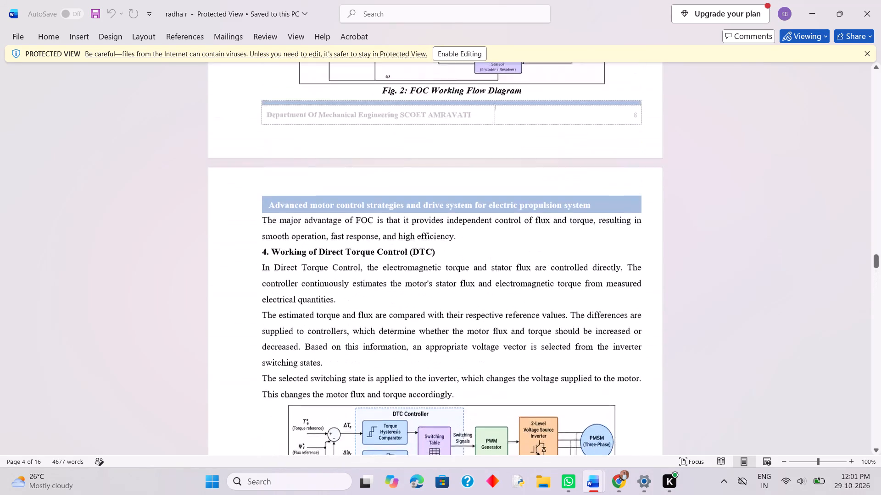
pyautogui.scroll(-2, 596, 314)
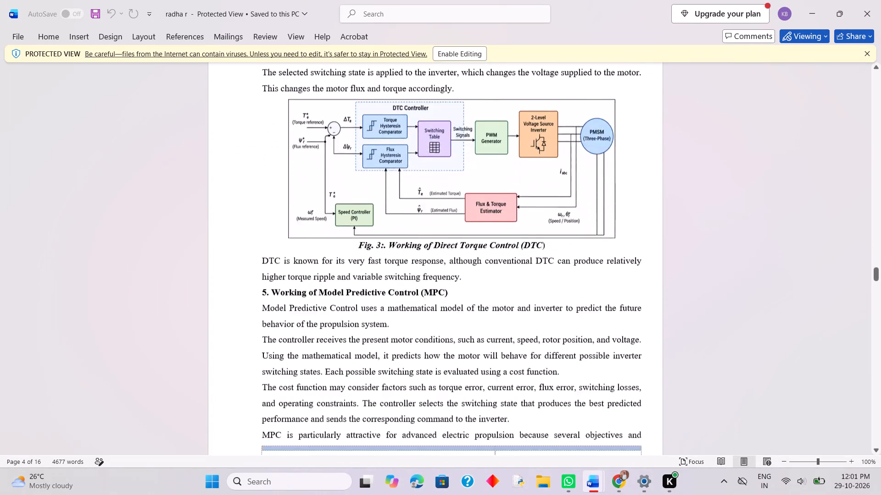
pyautogui.scroll(-2, 596, 314)
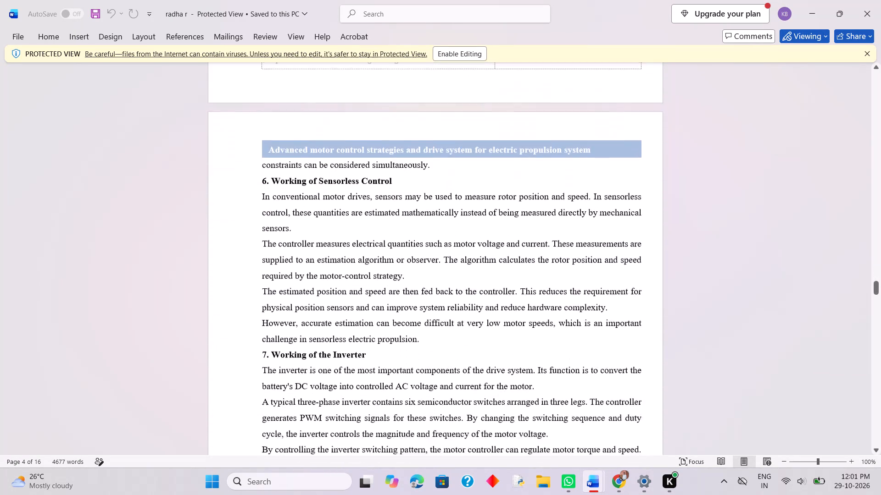
pyautogui.scroll(-1, 596, 314)
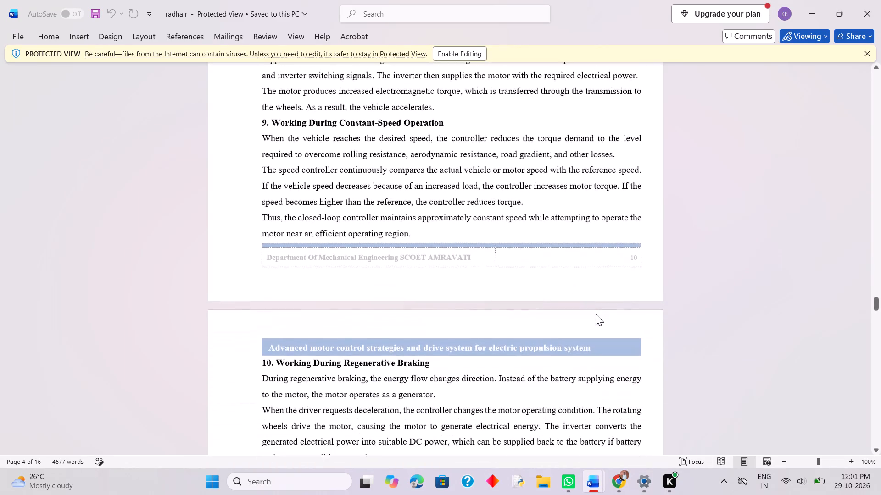
pyautogui.scroll(-2, 596, 314)
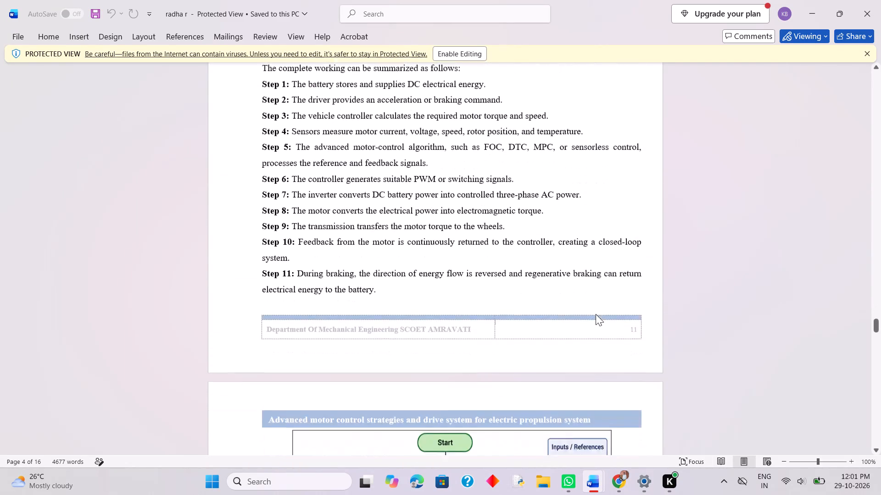
pyautogui.scroll(-1, 596, 314)
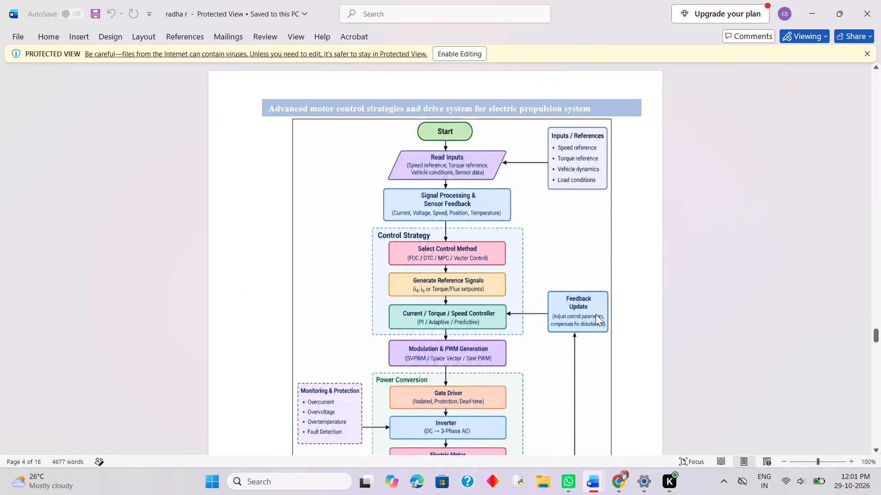
# Examine the closing parts of the motor control strategies report: Advantages and Limitations, Conclusion and Future Scope, and References.
pyautogui.scroll(-1, 596, 314)
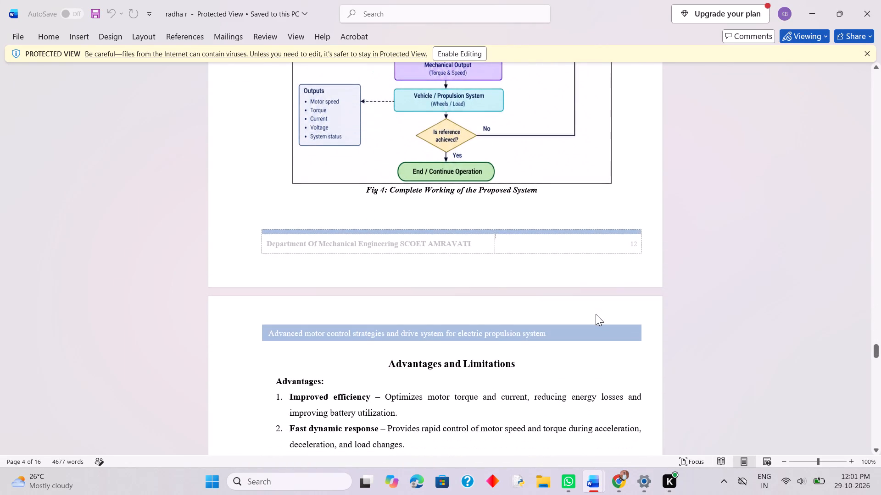
pyautogui.scroll(-1, 596, 314)
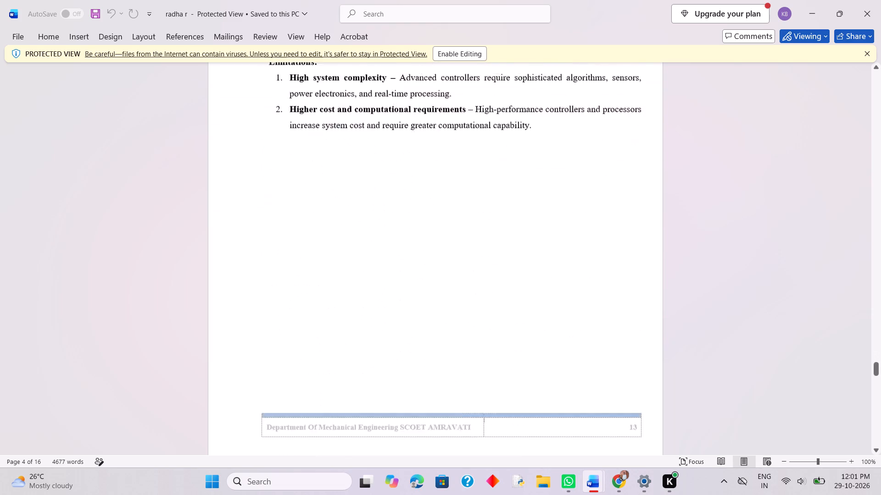
pyautogui.scroll(-1, 596, 314)
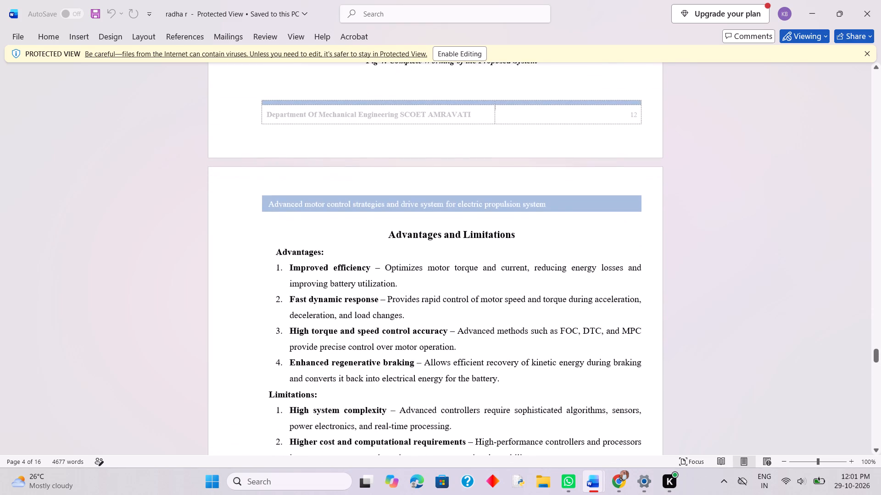
pyautogui.scroll(-1, 596, 314)
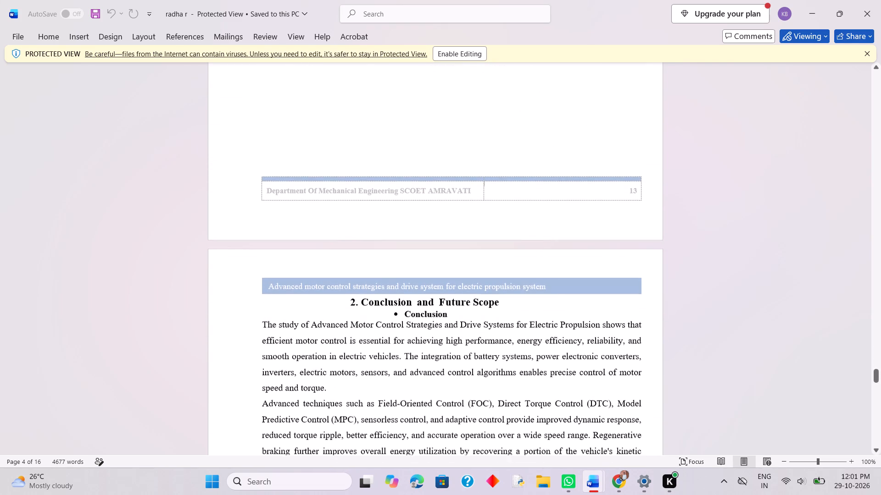
pyautogui.scroll(-2, 596, 314)
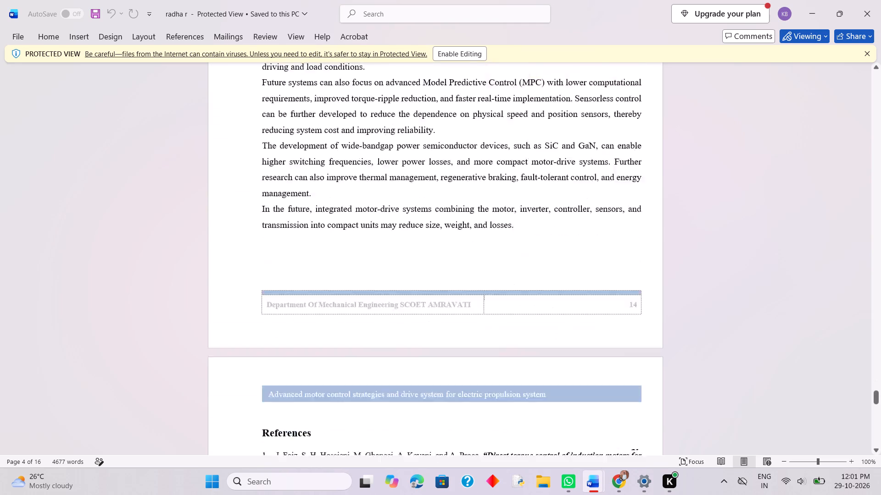
pyautogui.scroll(-1, 596, 314)
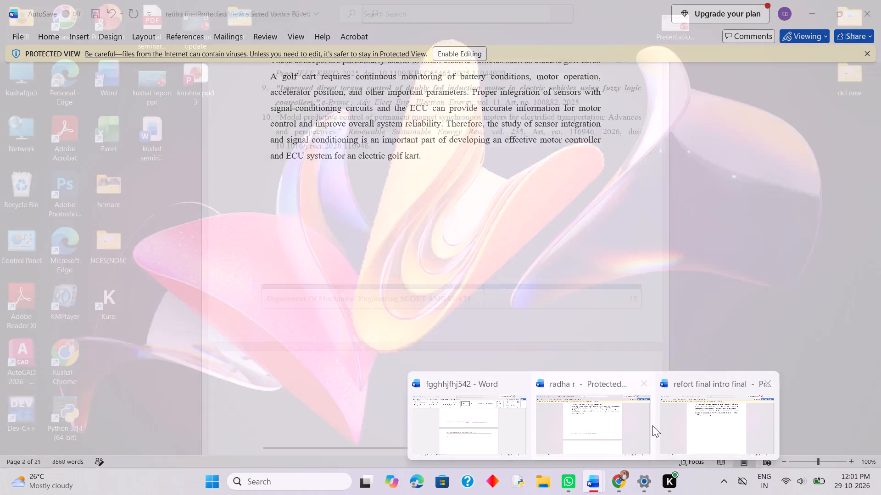
# Switch to the "refort final intro final" report in Word and go to its references on the last page.
pyautogui.click(682, 420)
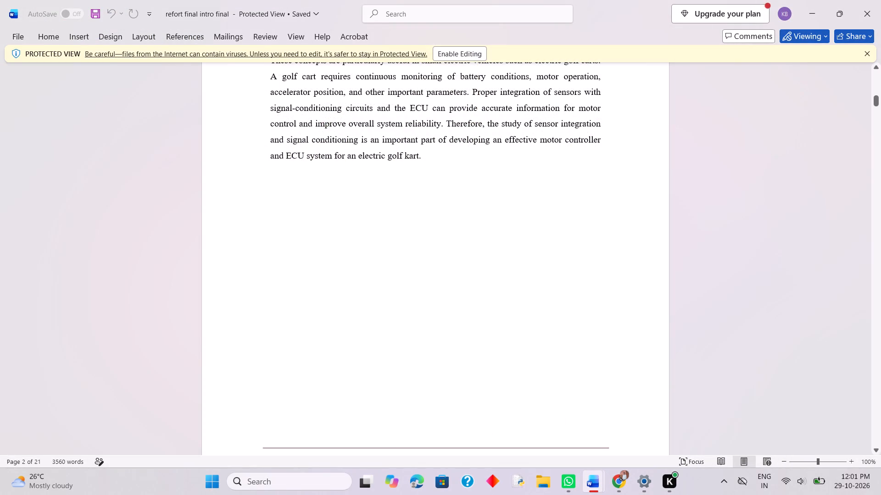
pyautogui.scroll(1, 571, 322)
pyautogui.hscroll(1, 571, 322)
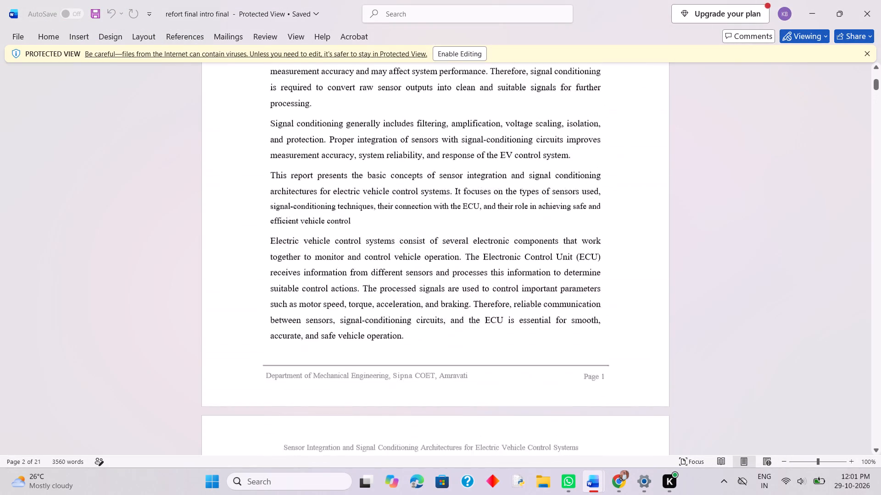
pyautogui.hscroll(1, 571, 322)
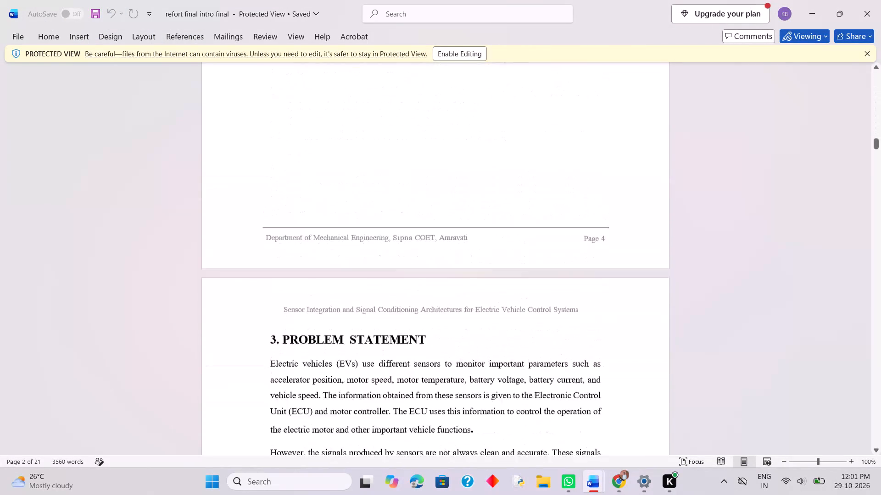
pyautogui.scroll(-15, 571, 322)
pyautogui.scroll(-13, 571, 322)
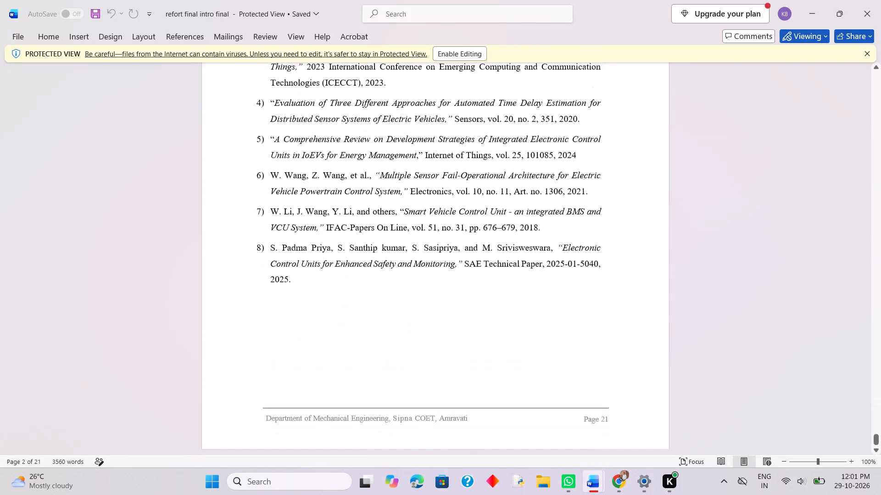
pyautogui.scroll(-14, 571, 322)
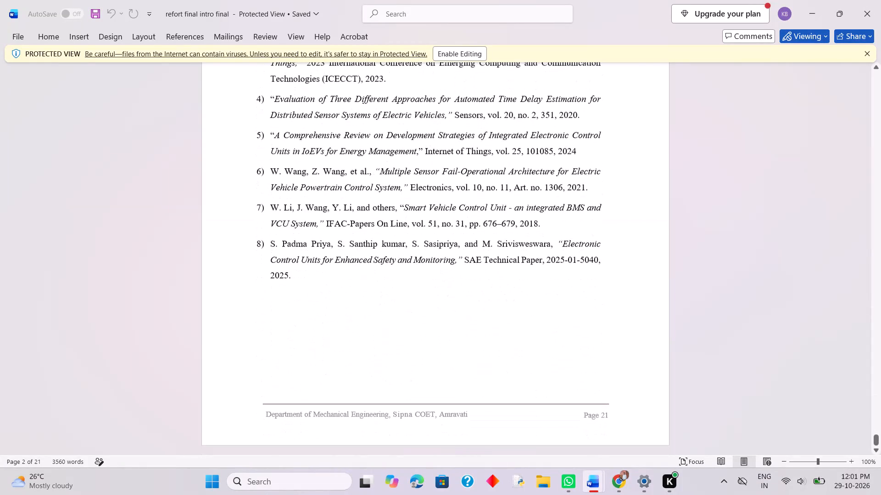
# Examine that report's sections backwards from 12 Conclusion to 6.1 Accelerator Position Sensor for their order and heading style.
pyautogui.scroll(1, 571, 322)
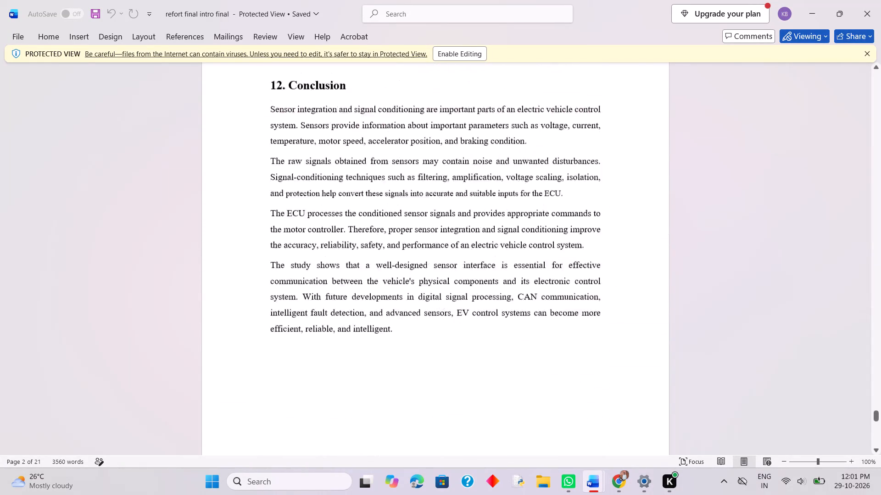
pyautogui.scroll(2, 571, 322)
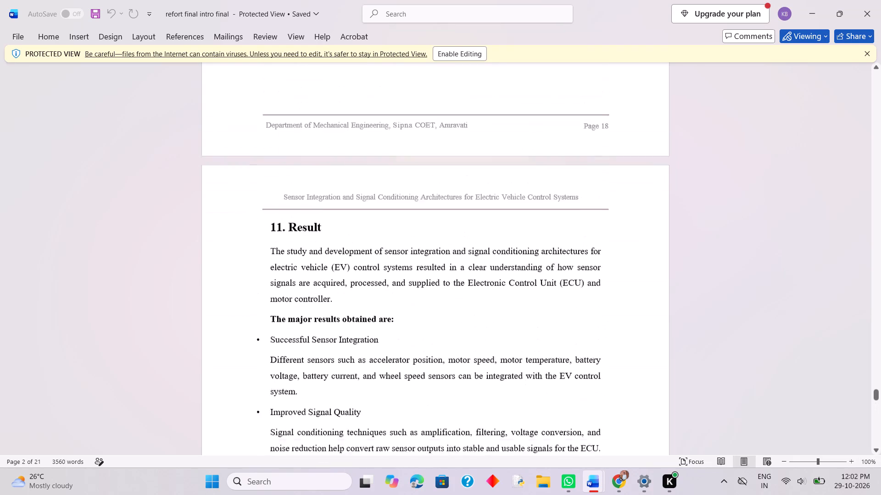
pyautogui.scroll(2, 571, 322)
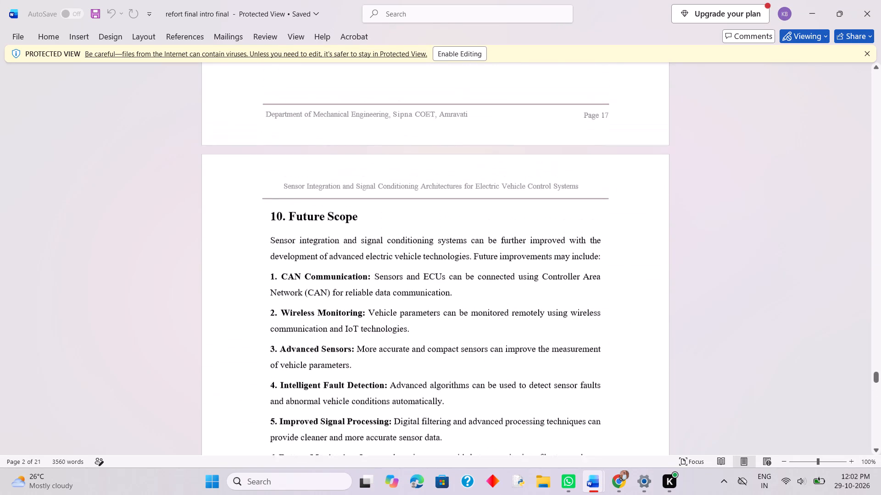
pyautogui.scroll(2, 571, 322)
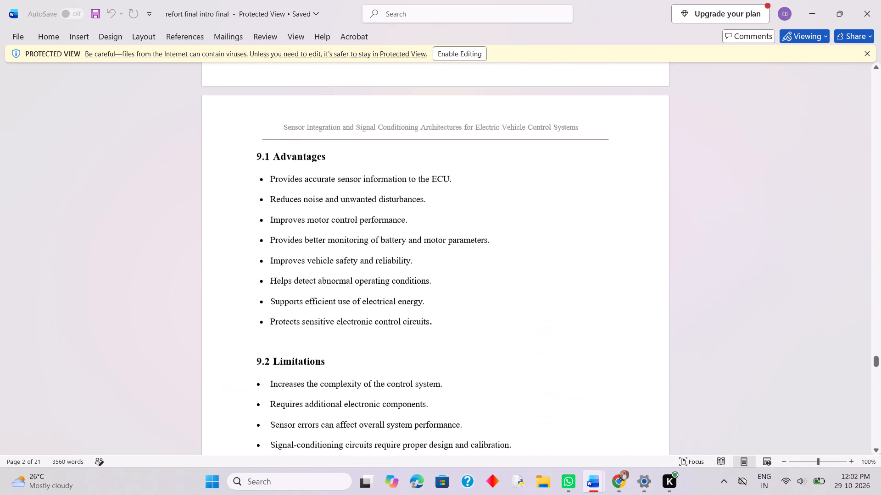
pyautogui.scroll(2, 571, 322)
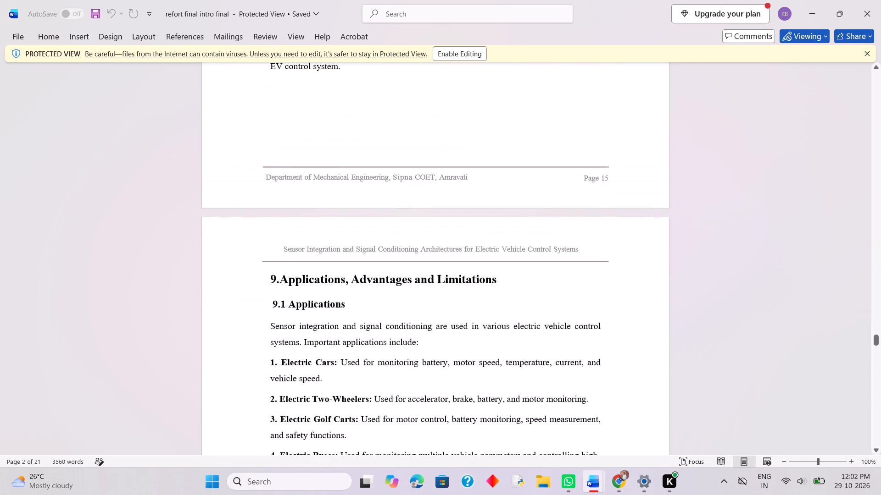
pyautogui.scroll(1, 571, 322)
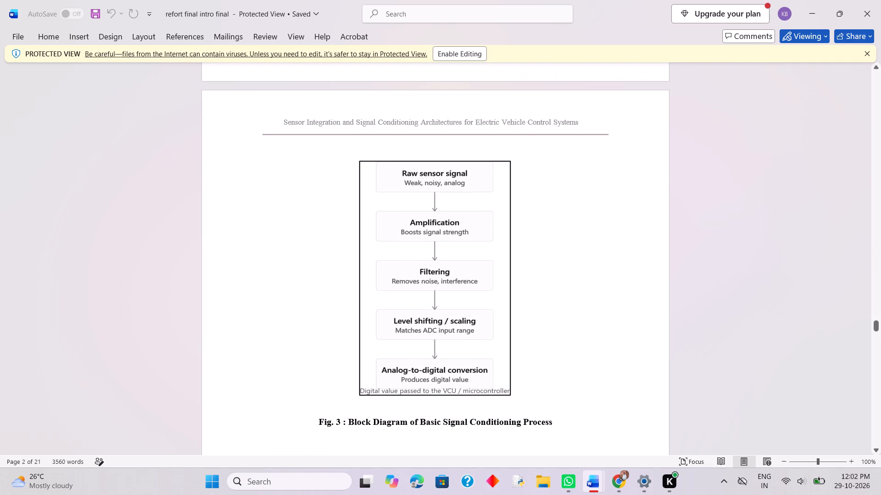
pyautogui.scroll(1, 571, 322)
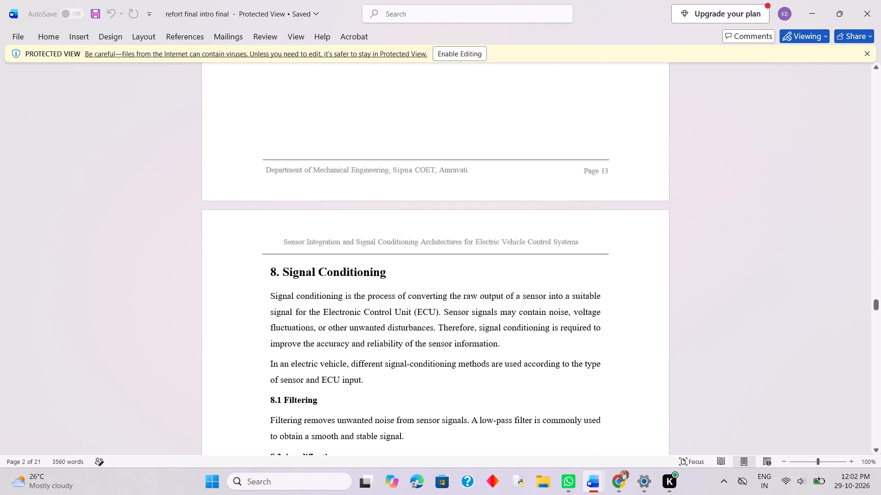
pyautogui.scroll(3, 571, 322)
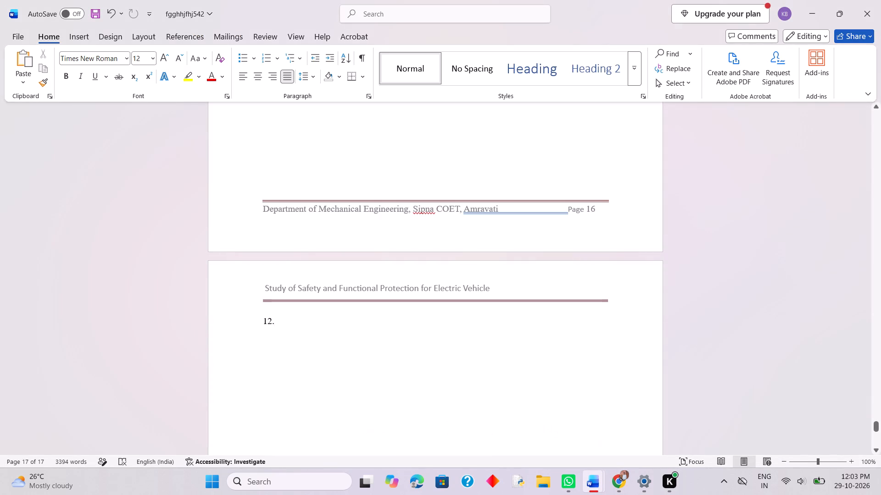
pyautogui.write('Co')
pyautogui.write('nclusion')
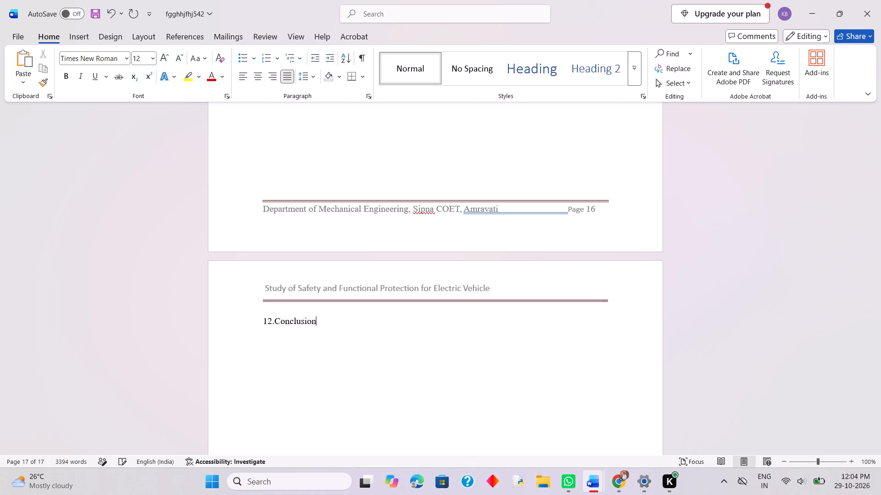
# Make the "12.Conclusion" heading on page 17 bold and set its font size to 14.
pyautogui.hscroll(1, 495, 409)
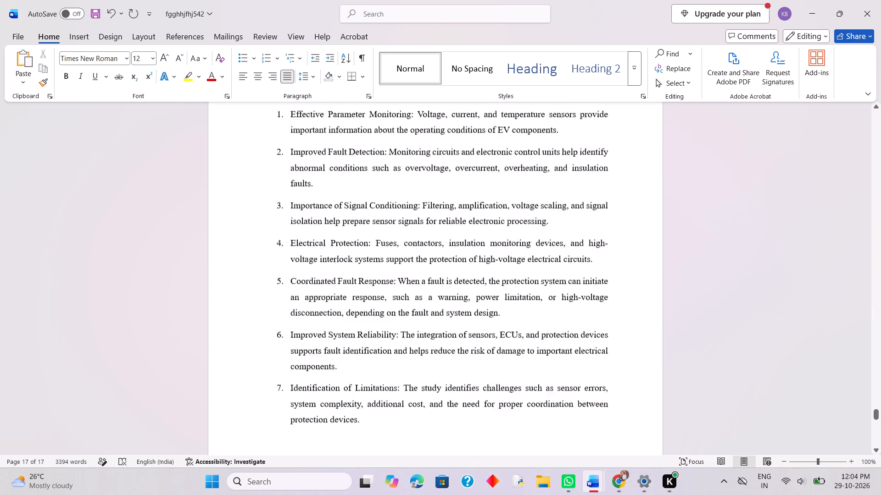
pyautogui.hscroll(1, 495, 409)
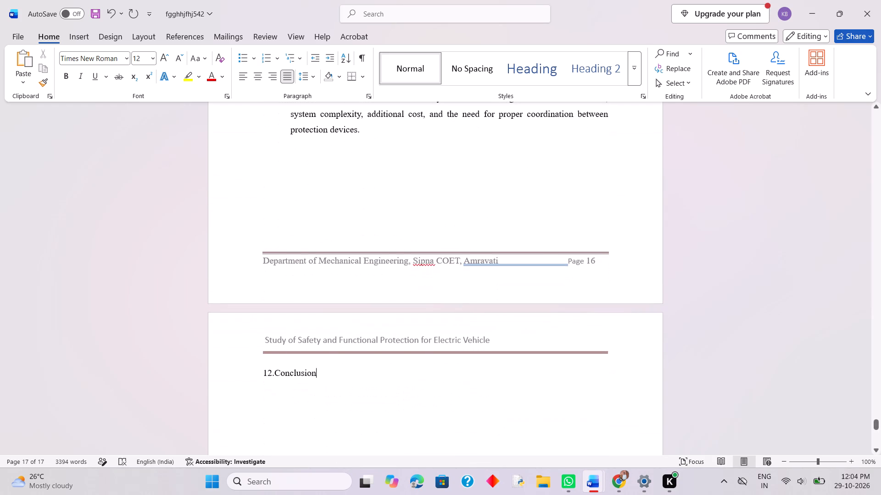
pyautogui.moveTo(495, 409); pyautogui.dragTo(459, 494)
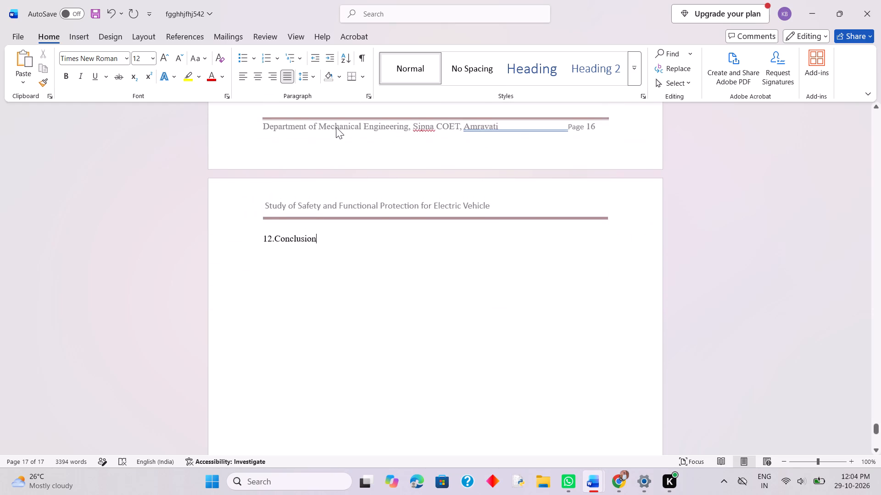
pyautogui.moveTo(325, 231); pyautogui.dragTo(254, 227)
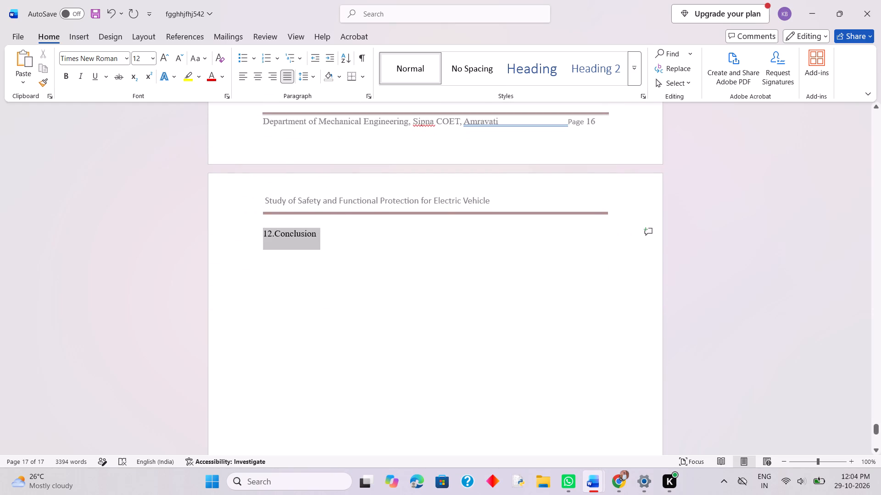
pyautogui.moveTo(254, 227); pyautogui.dragTo(255, 228)
pyautogui.click(266, 209)
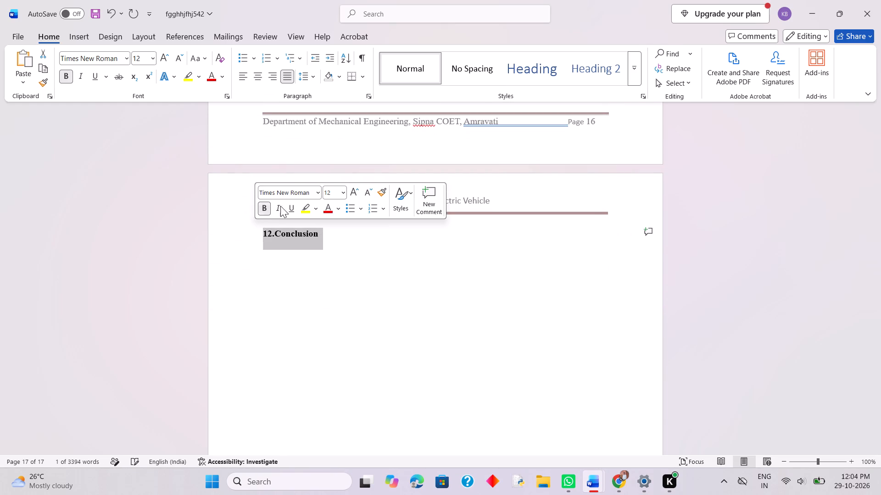
pyautogui.click(342, 193)
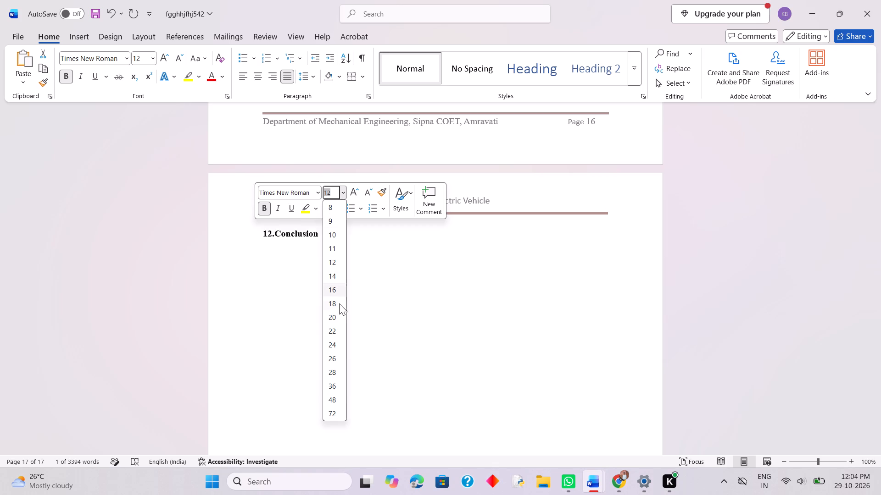
pyautogui.click(331, 277)
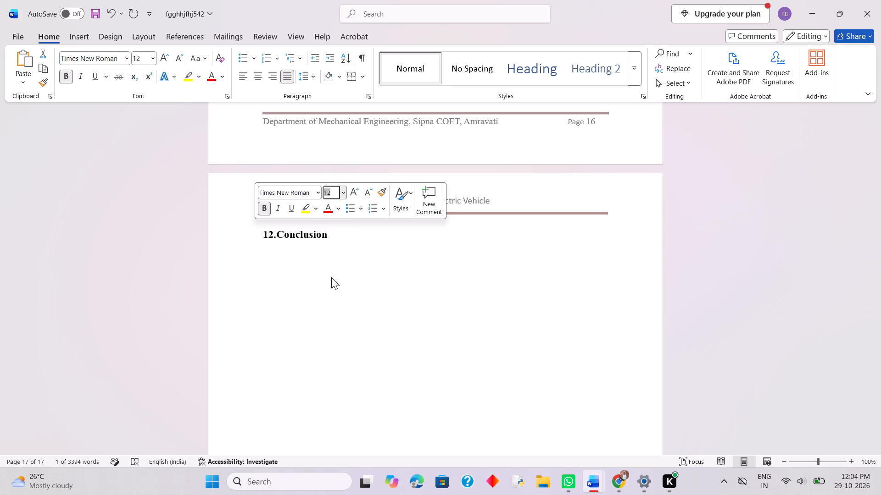
pyautogui.click(331, 277)
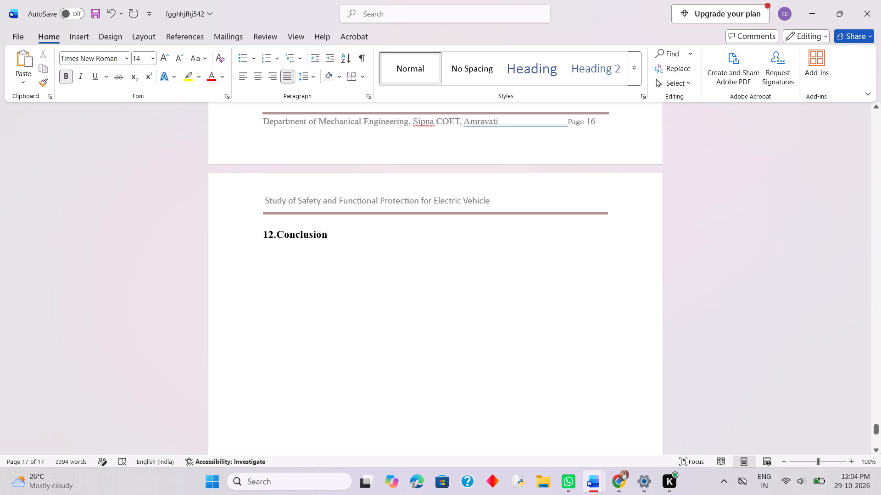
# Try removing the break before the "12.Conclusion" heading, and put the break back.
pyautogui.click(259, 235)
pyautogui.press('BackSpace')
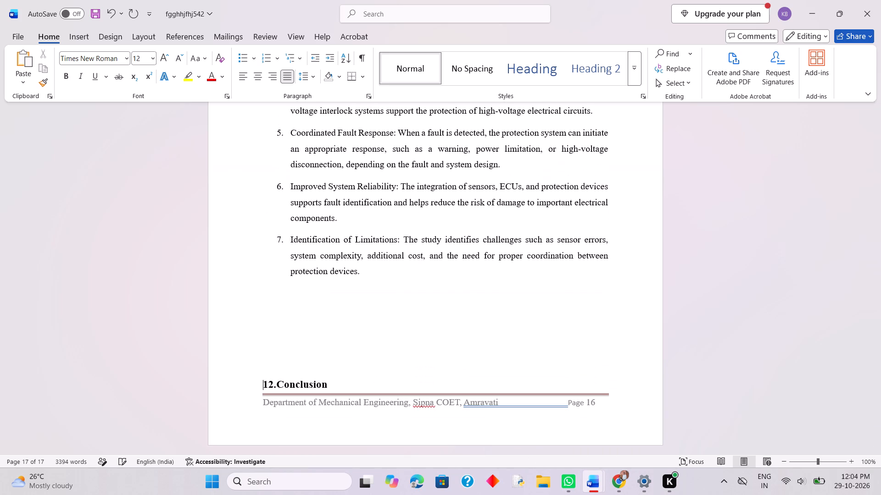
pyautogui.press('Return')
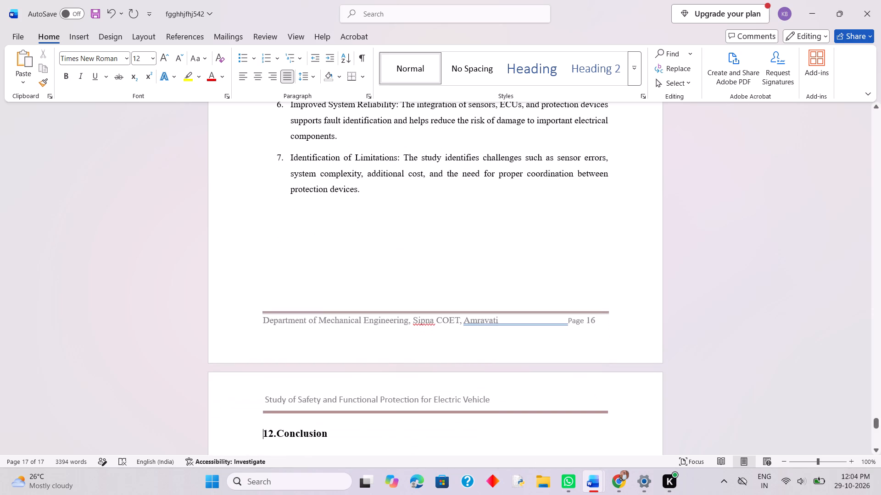
# Set the "12.Conclusion" heading's font size to 16.
pyautogui.click(338, 429)
pyautogui.moveTo(338, 429); pyautogui.dragTo(247, 425)
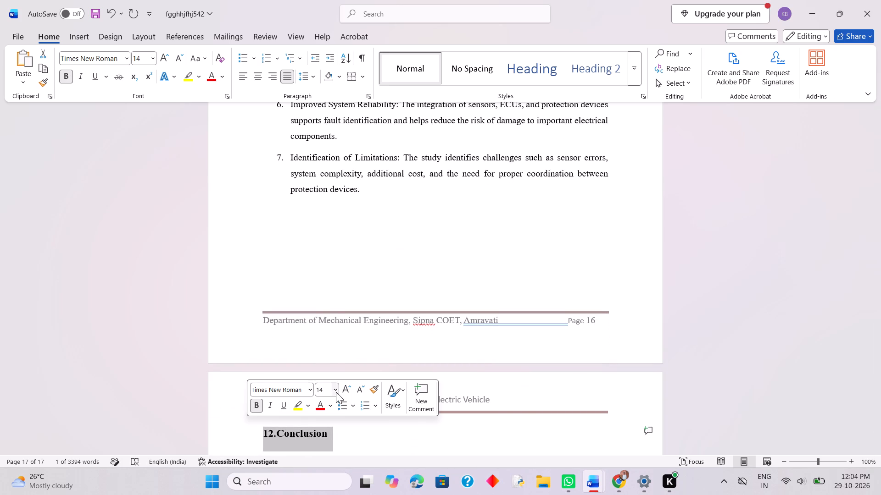
pyautogui.click(336, 392)
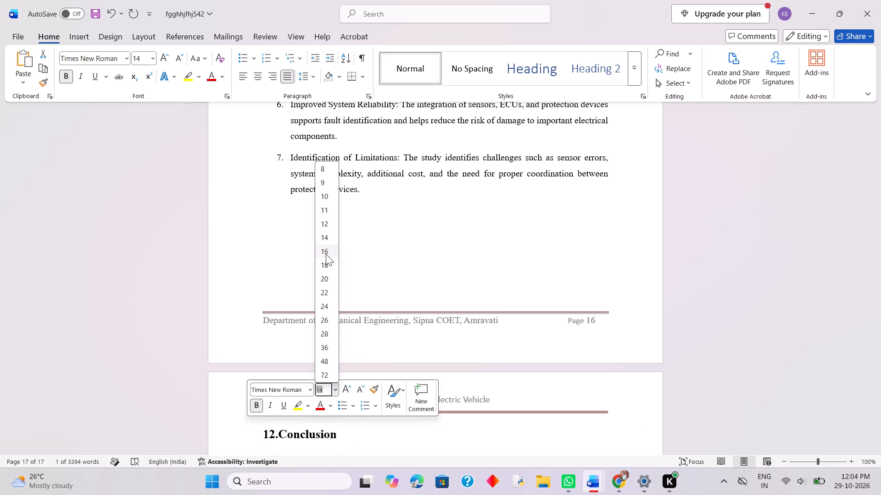
pyautogui.click(326, 254)
pyautogui.click(370, 458)
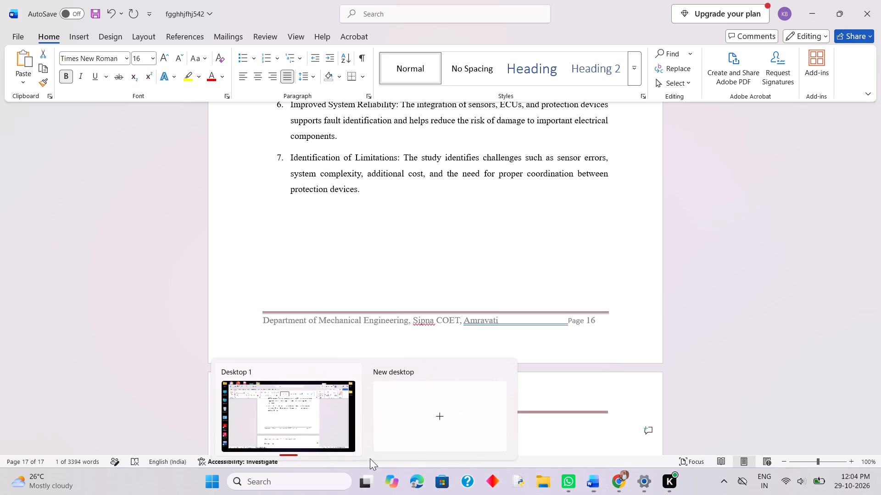
pyautogui.click(506, 330)
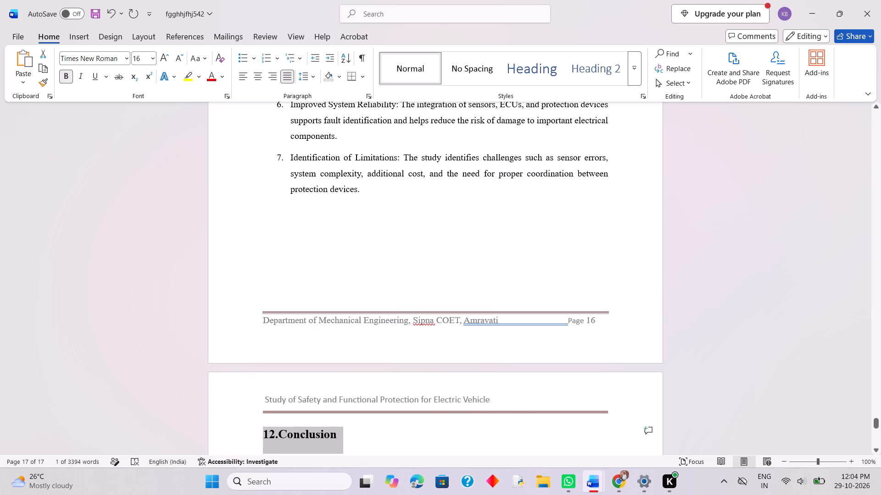
# Paste the two copied Conclusion paragraphs on a new line below the "12.Conclusion" heading.
pyautogui.click(368, 432)
pyautogui.press('Return')
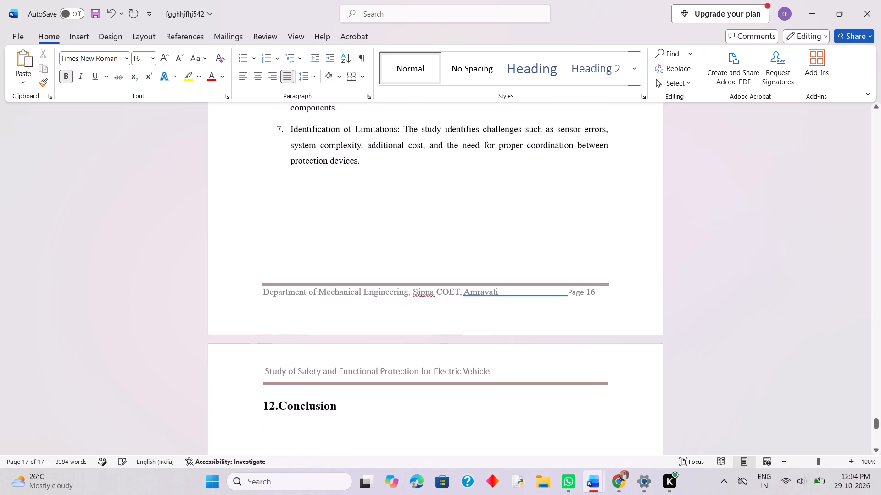
pyautogui.hotkey('ctrl', 'v')
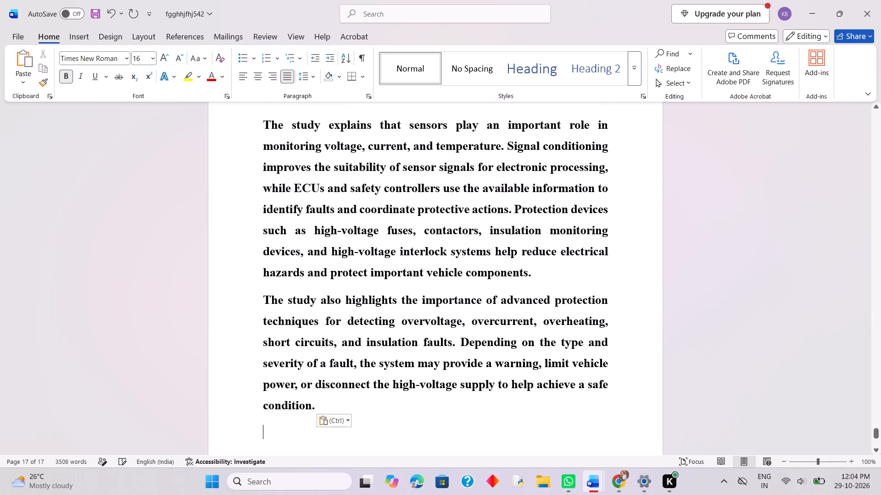
# Set both pasted Conclusion paragraphs to font size 12 and remove their bold formatting, leaving the heading out.
pyautogui.click(325, 411)
pyautogui.moveTo(320, 398); pyautogui.dragTo(289, 197)
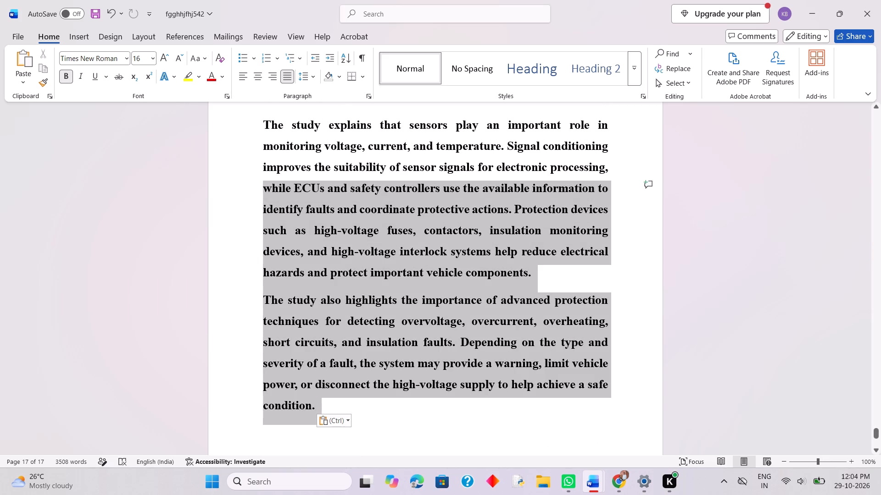
pyautogui.moveTo(289, 197); pyautogui.dragTo(287, 494)
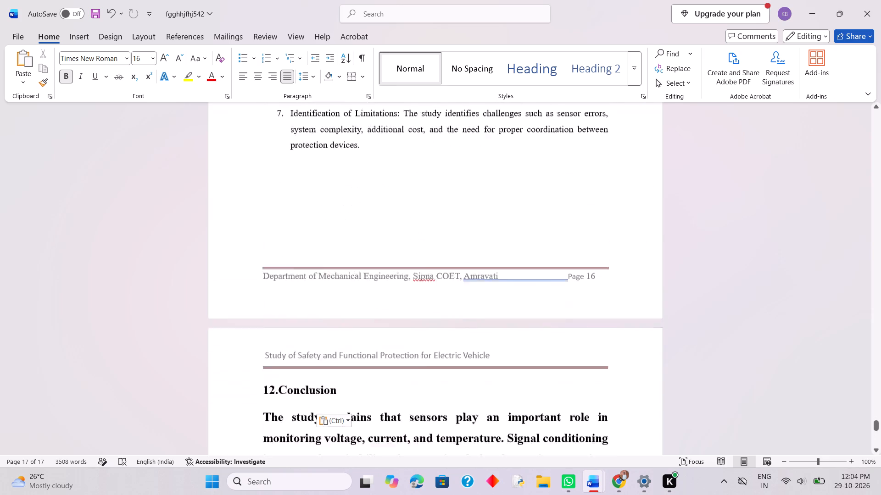
pyautogui.moveTo(287, 494); pyautogui.dragTo(269, 471)
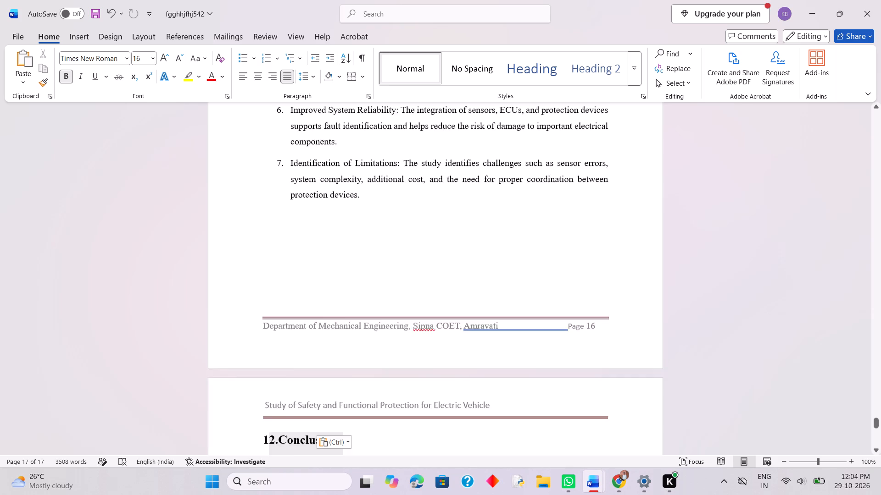
pyautogui.moveTo(269, 471); pyautogui.dragTo(255, 403)
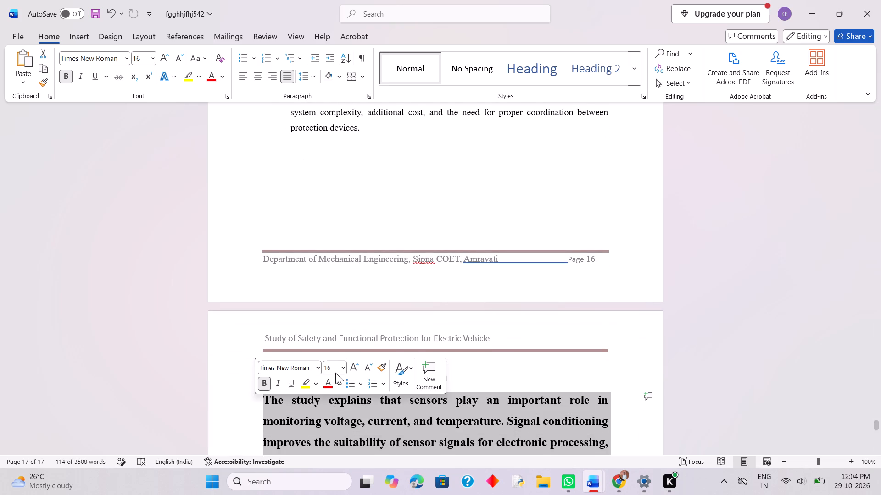
pyautogui.click(340, 370)
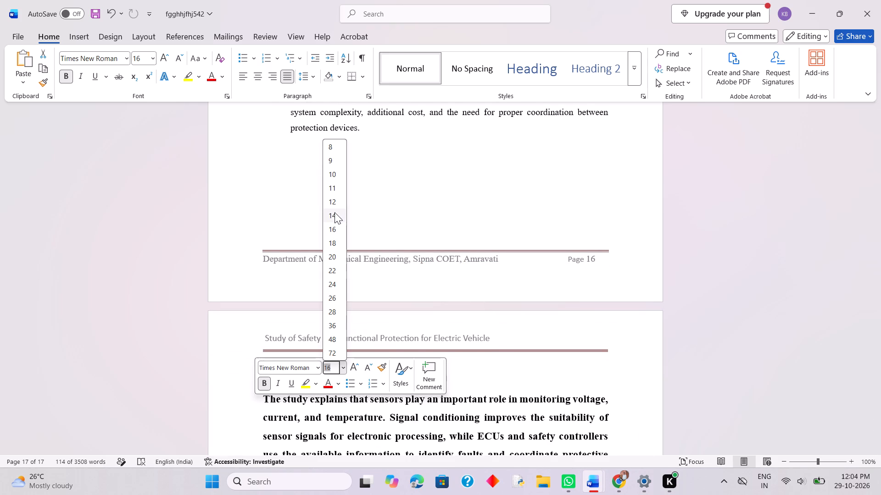
pyautogui.click(332, 204)
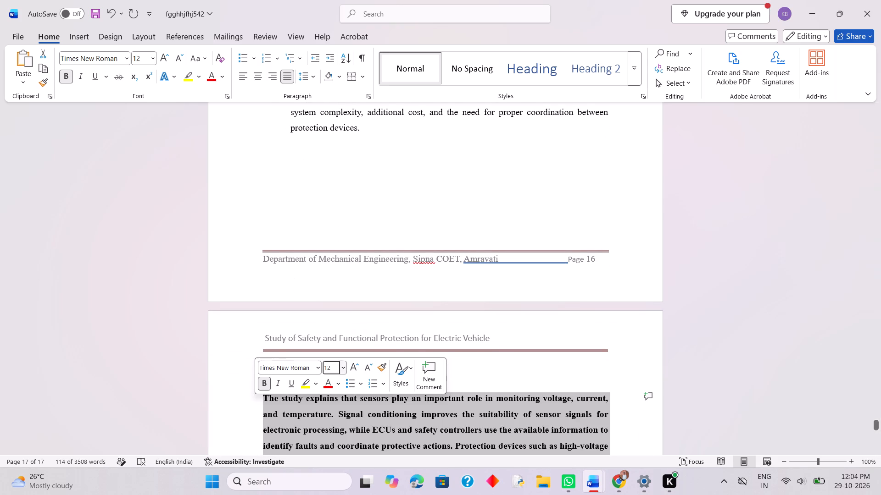
pyautogui.click(263, 384)
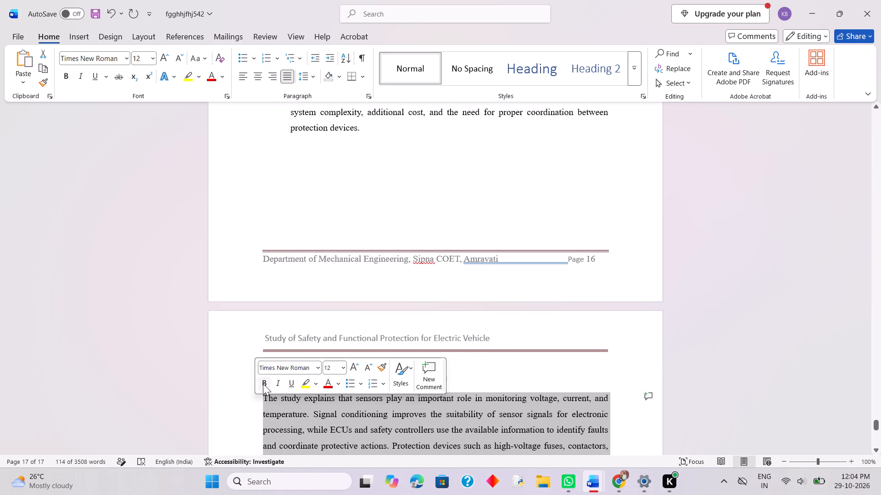
pyautogui.click(372, 245)
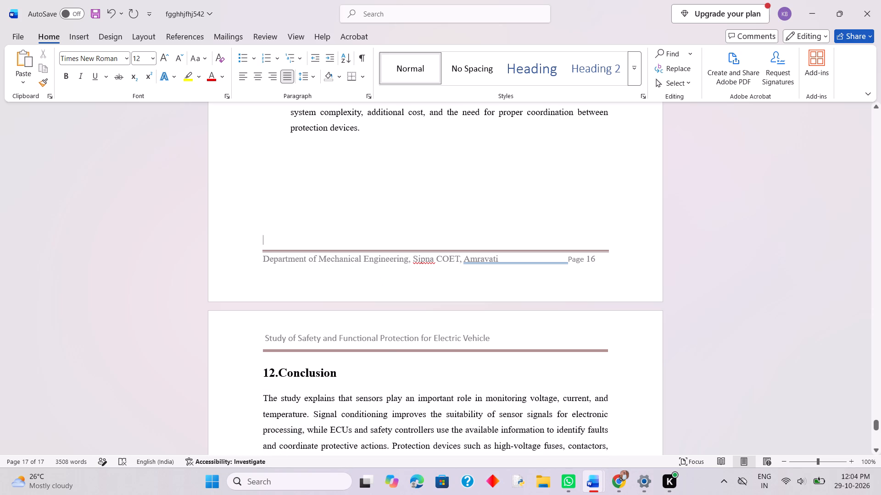
pyautogui.scroll(-1, 386, 392)
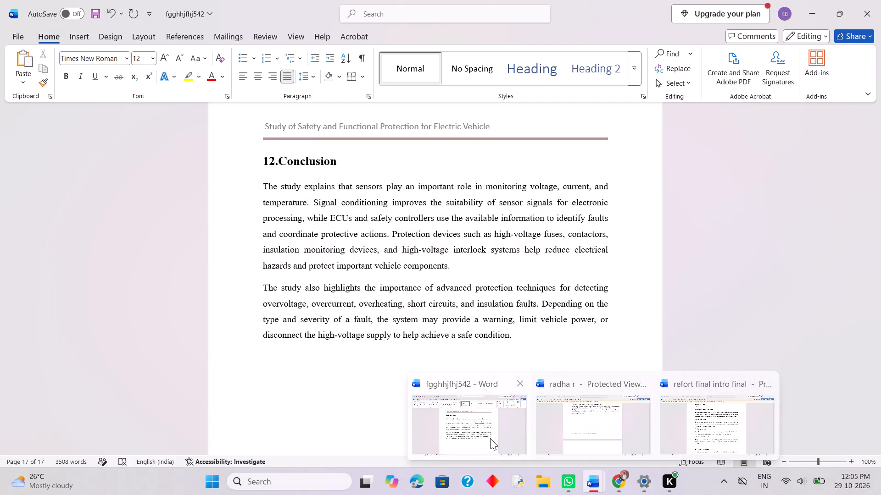
pyautogui.click(490, 438)
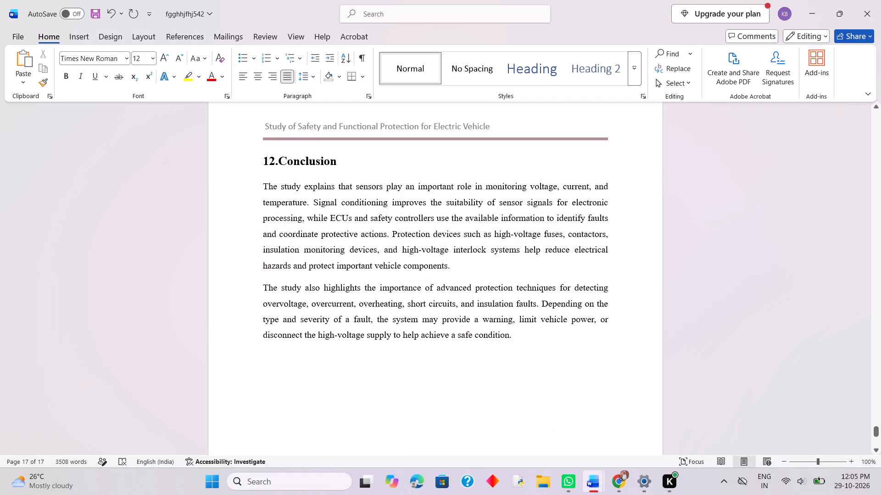
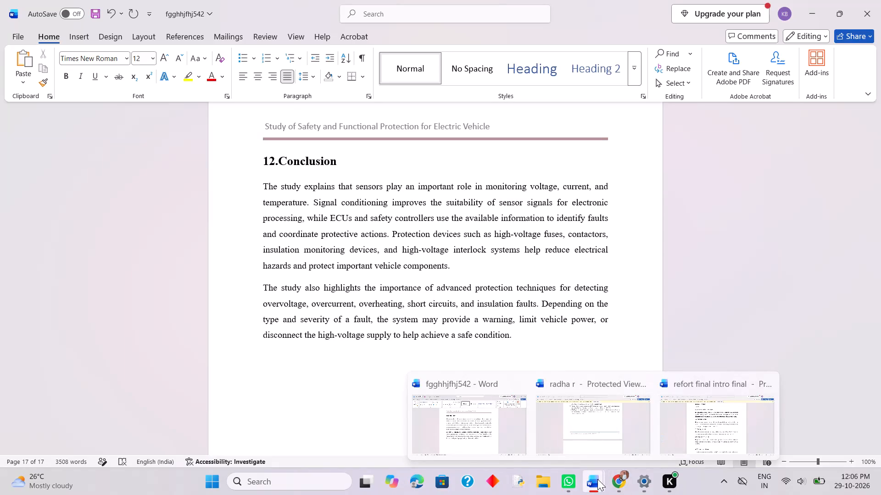
# Examine the Conclusion and Future Scope section in the reference report on advanced motor control strategies.
pyautogui.click(597, 479)
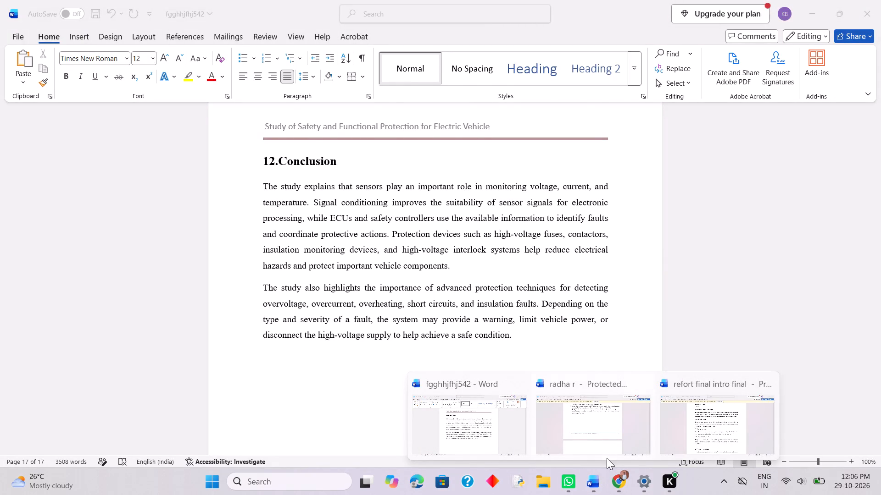
pyautogui.click(608, 450)
pyautogui.click(558, 208)
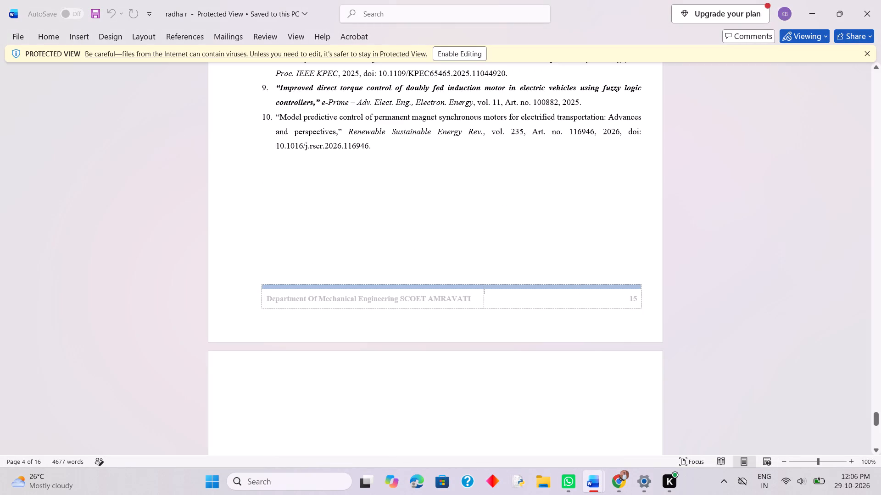
pyautogui.scroll(1, 558, 208)
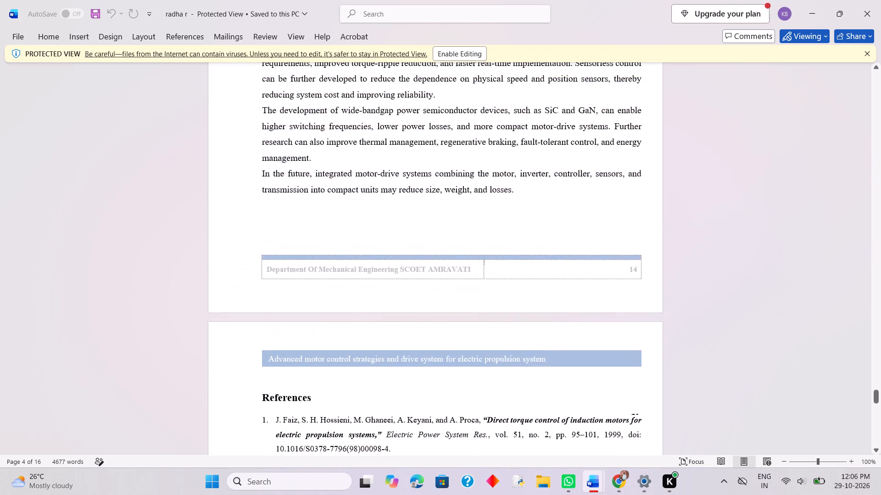
pyautogui.scroll(1, 558, 208)
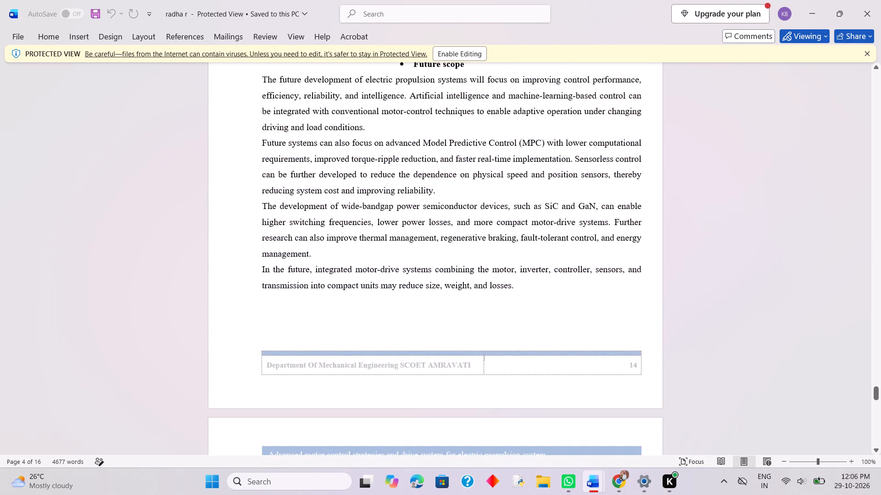
pyautogui.scroll(1, 558, 208)
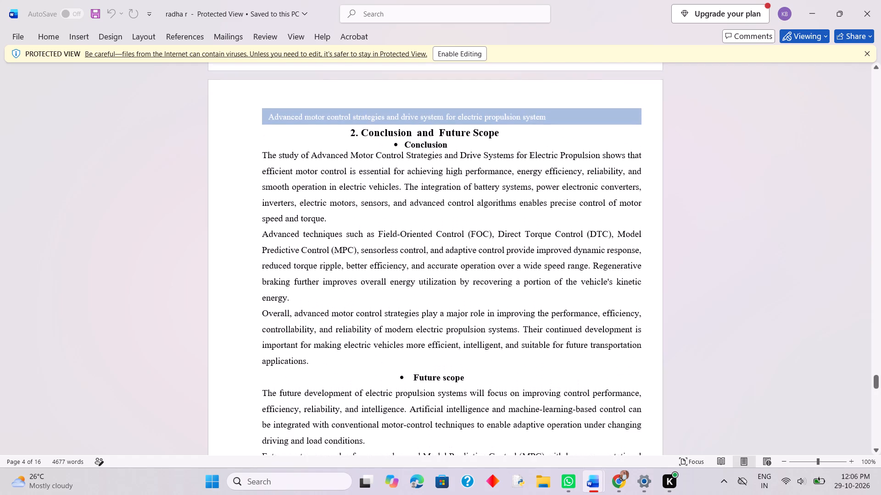
pyautogui.scroll(1, 558, 208)
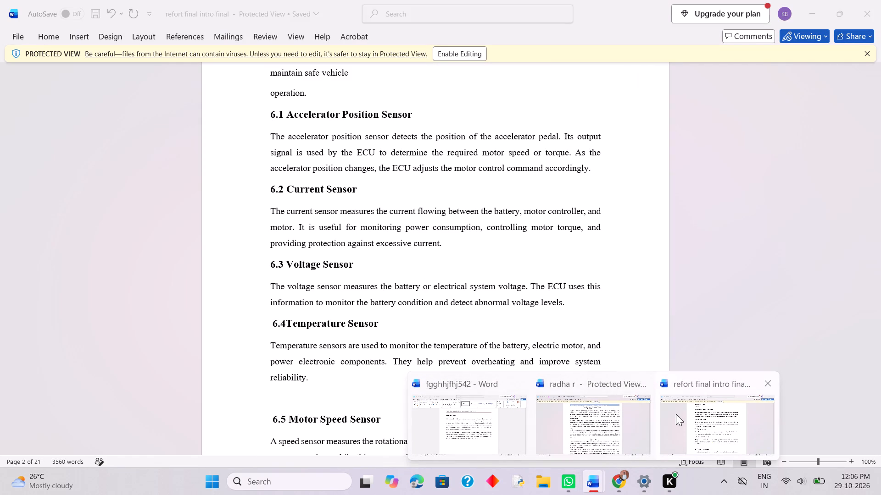
pyautogui.click(676, 414)
pyautogui.scroll(-1, 602, 337)
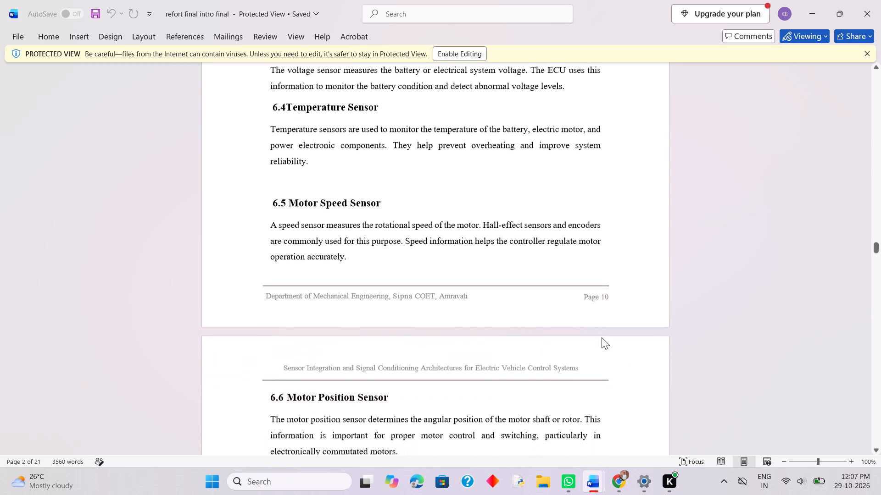
pyautogui.scroll(-2, 602, 337)
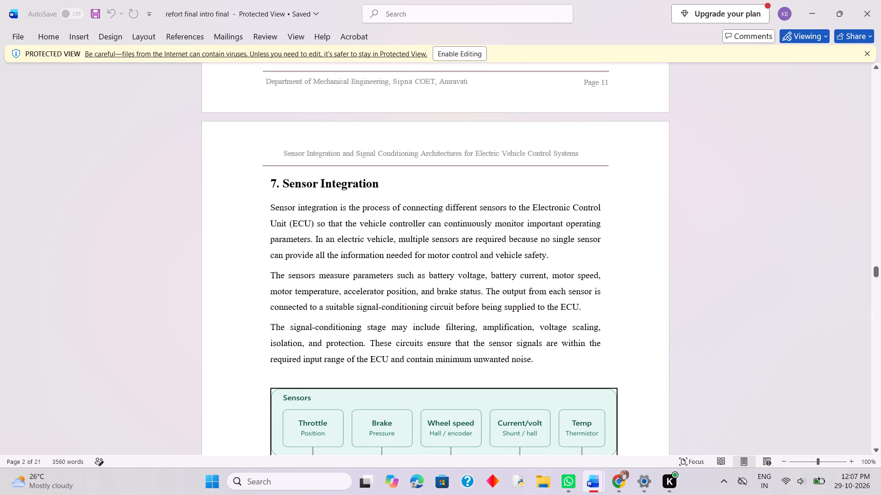
pyautogui.scroll(-14, 602, 337)
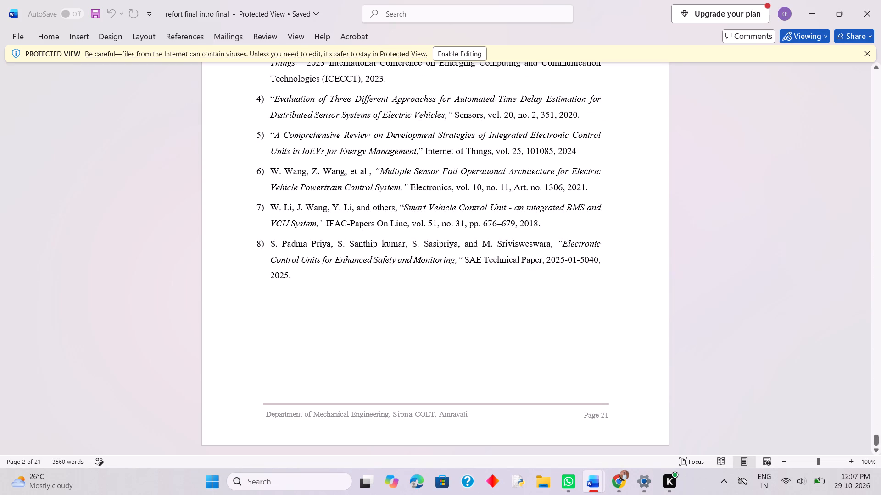
pyautogui.scroll(-1, 602, 337)
pyautogui.scroll(1, 602, 337)
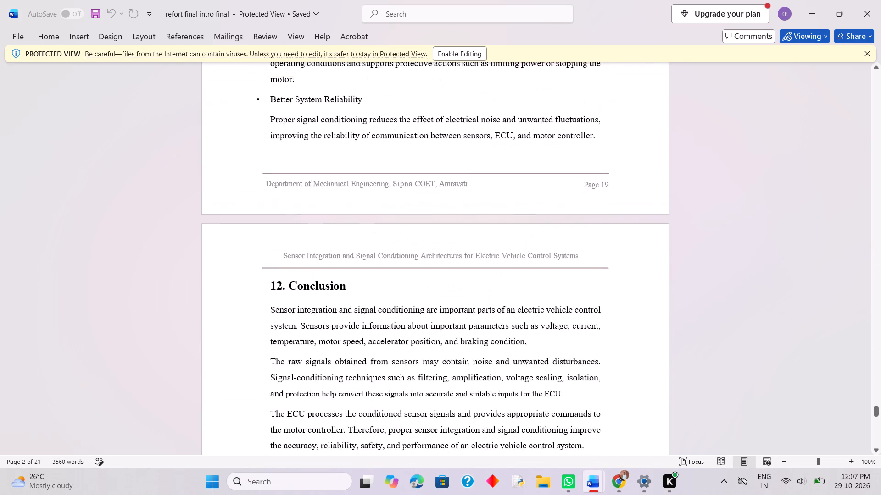
pyautogui.scroll(1, 602, 337)
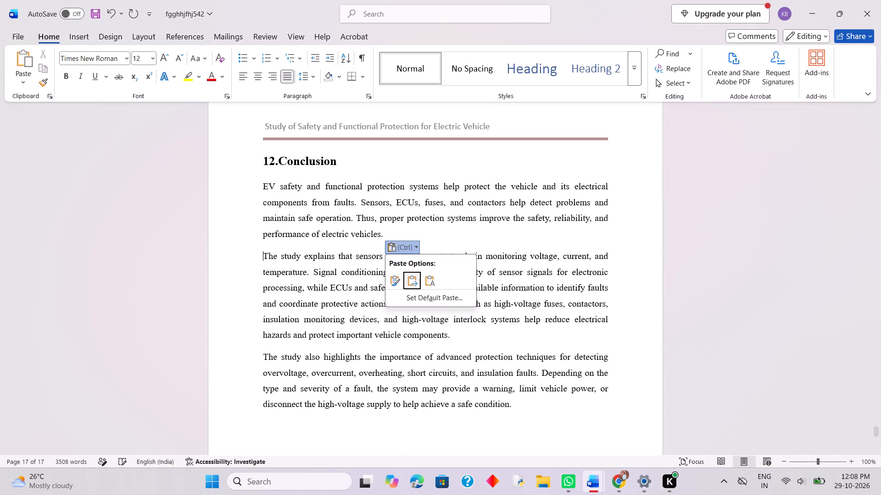
pyautogui.click(263, 184)
pyautogui.moveTo(263, 184); pyautogui.dragTo(387, 232)
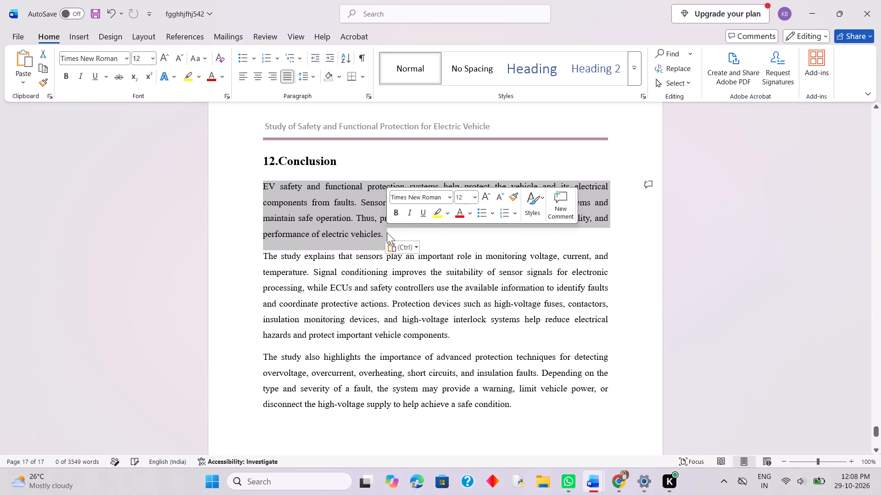
pyautogui.click(441, 240)
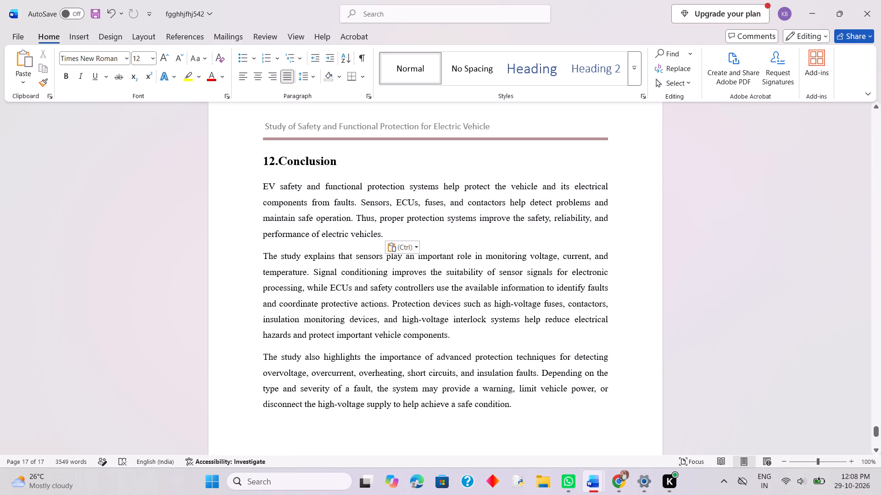
pyautogui.click(502, 421)
# Cut "high-voltage" before "fuses" in the second Conclusion paragraph and before "supply" in the third.
pyautogui.click(539, 302)
pyautogui.moveTo(539, 302); pyautogui.dragTo(495, 303)
pyautogui.hotkey('ctrl', 'x')
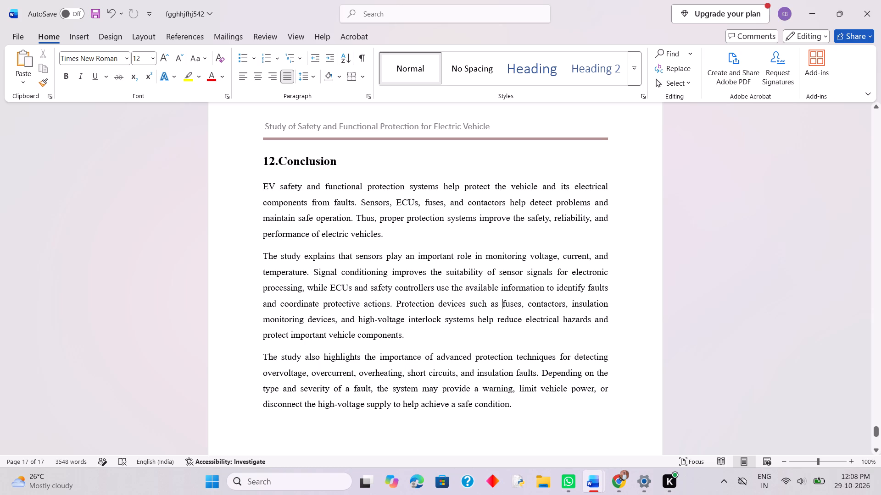
pyautogui.moveTo(363, 402); pyautogui.dragTo(318, 406)
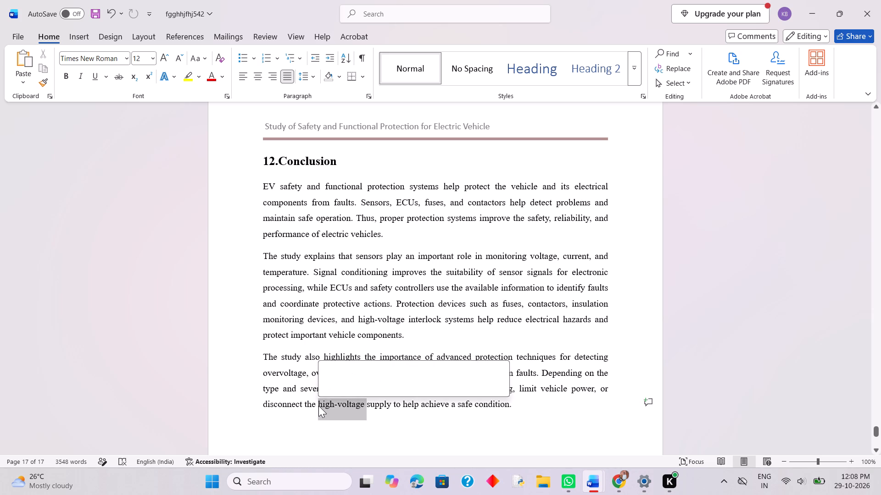
pyautogui.hotkey('ctrl', 'x')
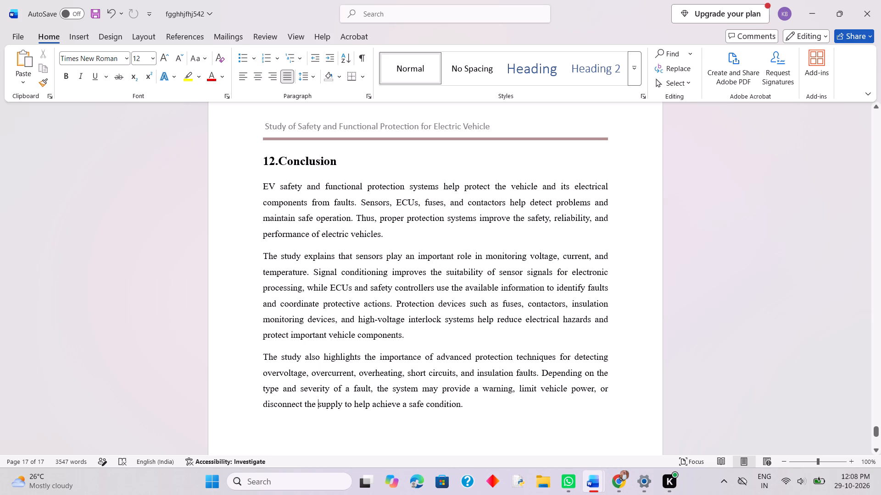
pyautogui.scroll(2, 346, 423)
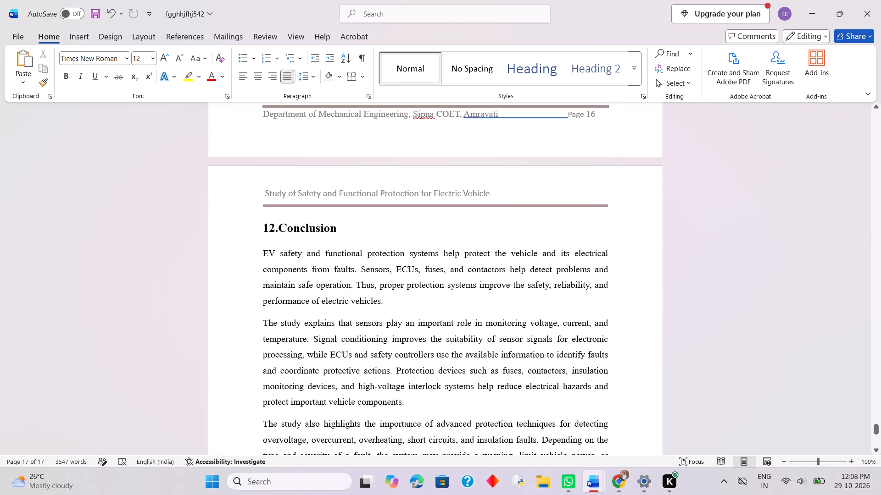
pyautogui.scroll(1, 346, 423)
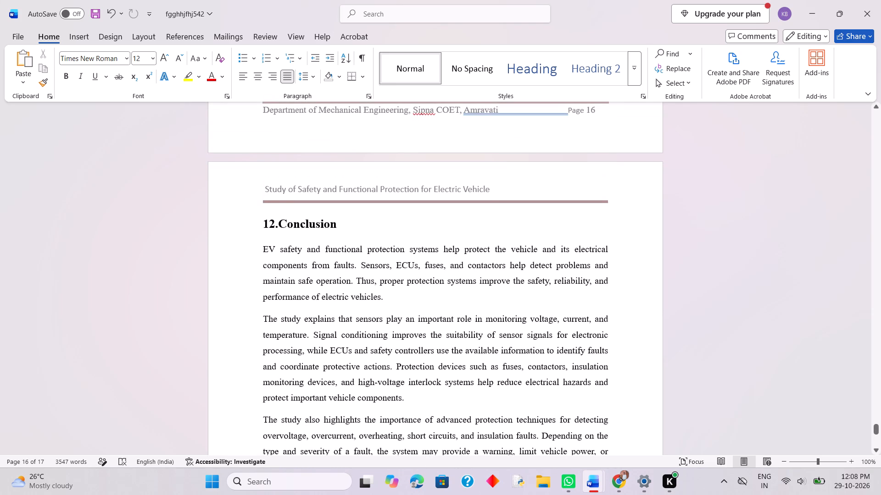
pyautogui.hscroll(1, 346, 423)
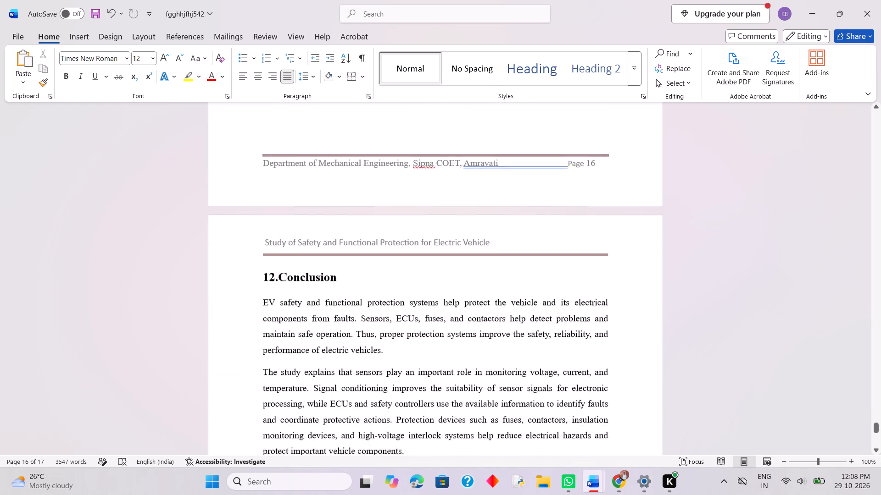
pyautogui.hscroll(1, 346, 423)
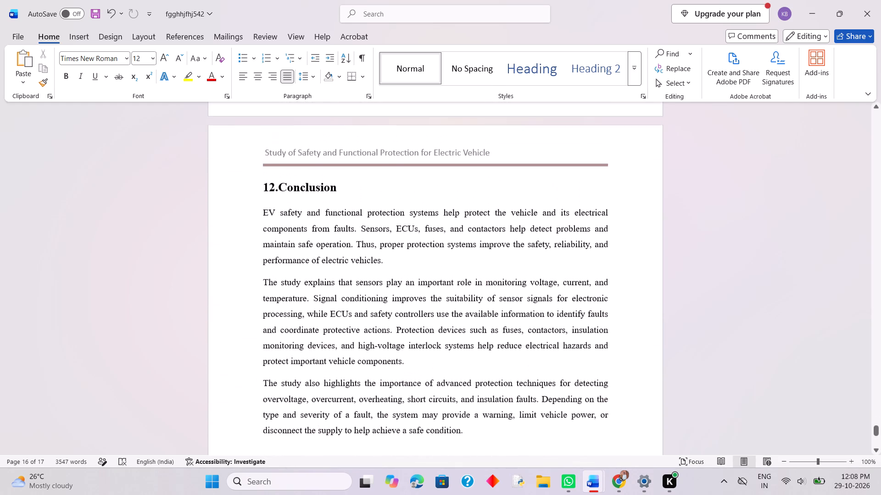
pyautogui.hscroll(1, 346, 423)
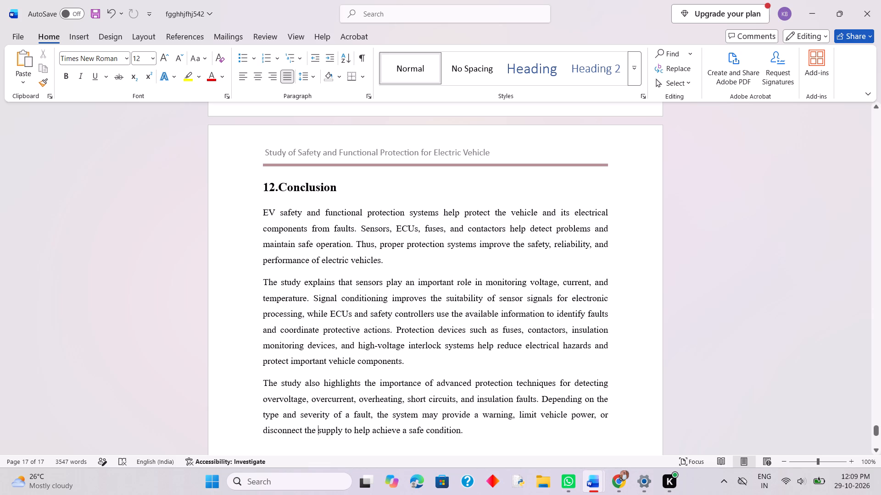
pyautogui.click(615, 474)
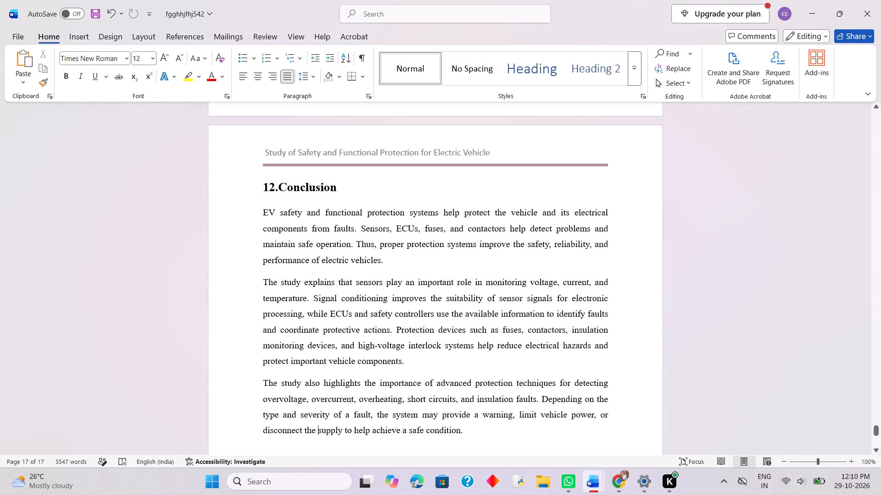
pyautogui.click(694, 420)
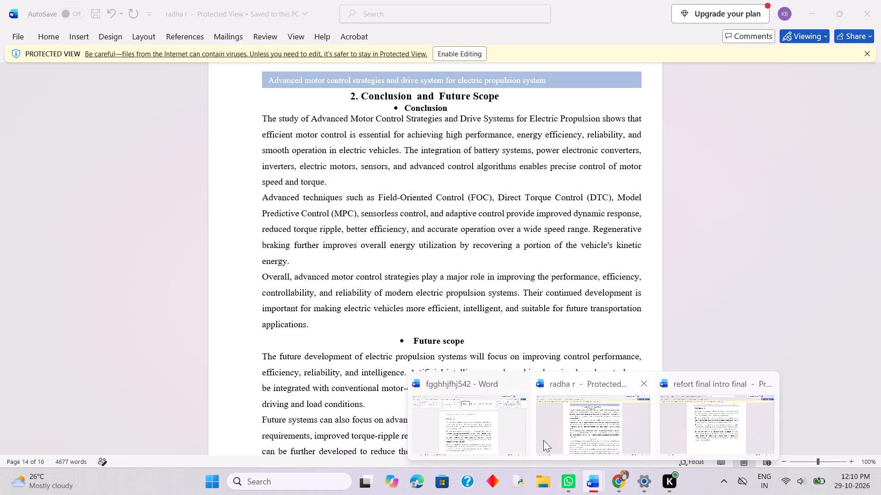
pyautogui.click(543, 440)
pyautogui.scroll(-1, 550, 363)
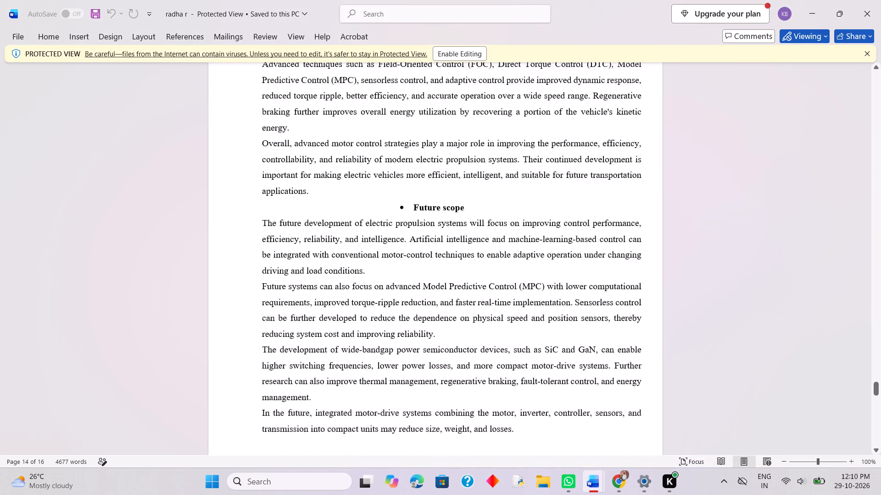
pyautogui.scroll(-1, 550, 363)
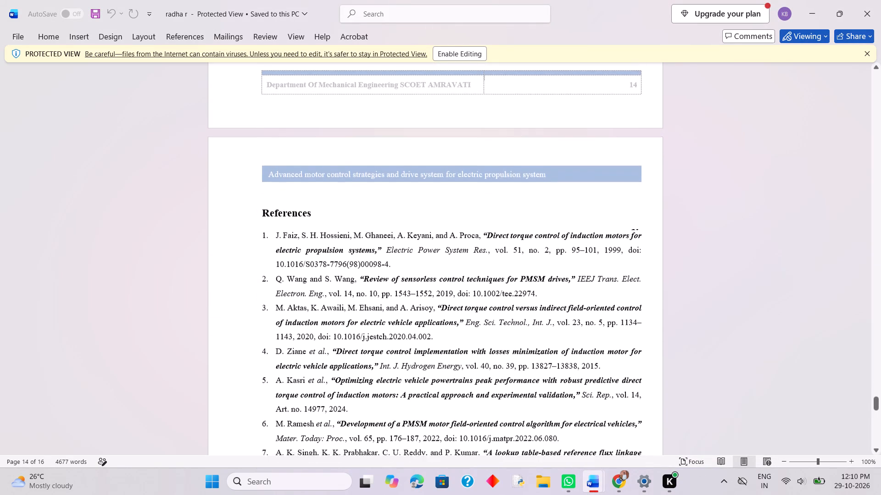
pyautogui.scroll(-2, 550, 363)
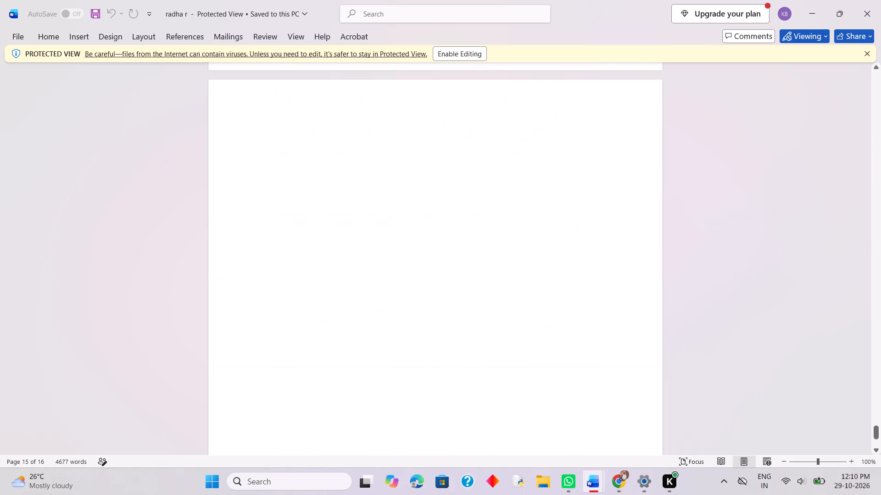
pyautogui.scroll(1, 561, 363)
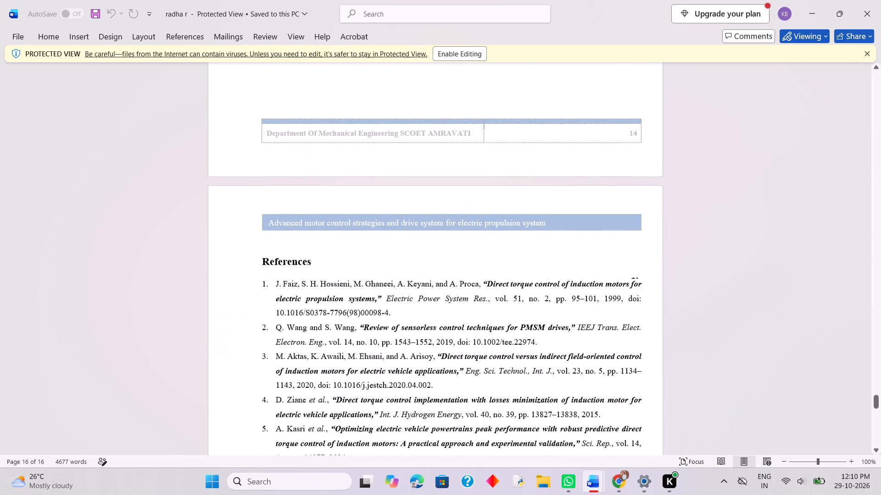
pyautogui.scroll(1, 561, 363)
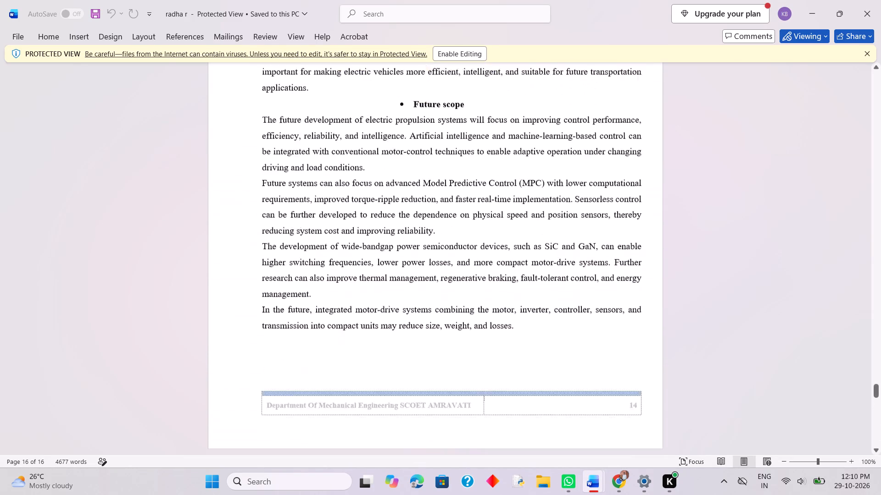
pyautogui.scroll(1, 561, 363)
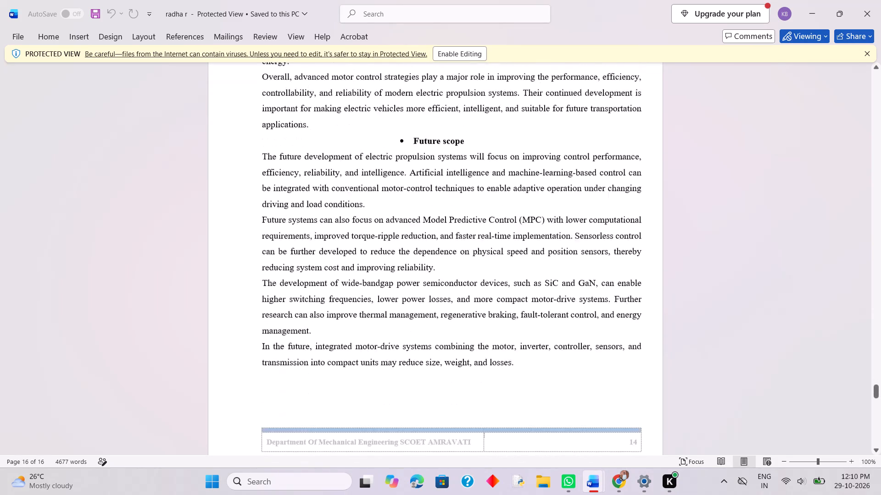
pyautogui.scroll(1, 561, 363)
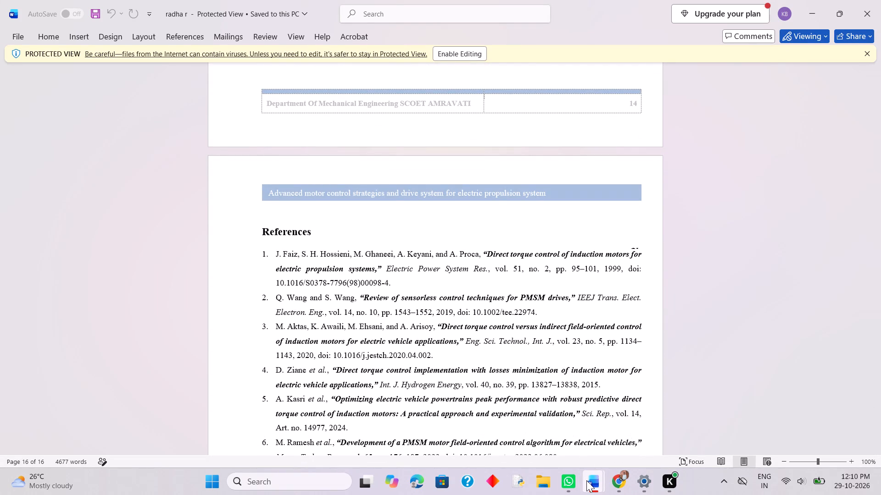
# Copy the "11. References" heading from the "refort final intro final" reference report.
pyautogui.click(699, 429)
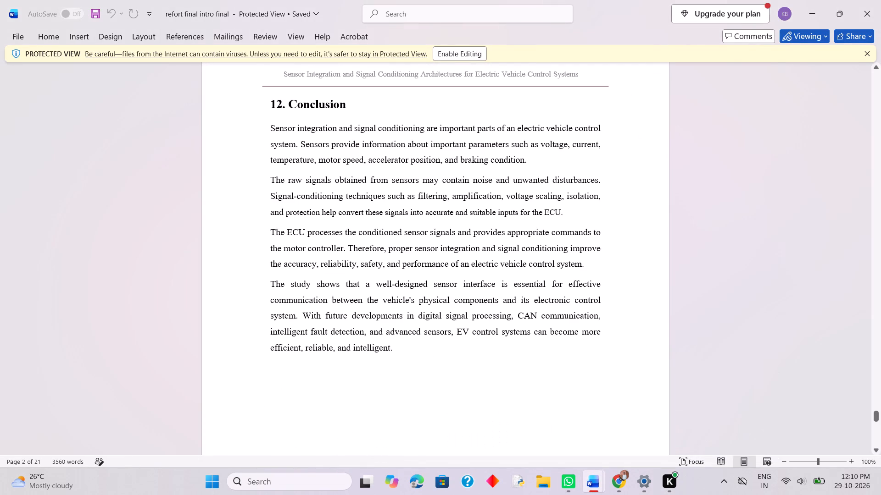
pyautogui.scroll(-1, 614, 341)
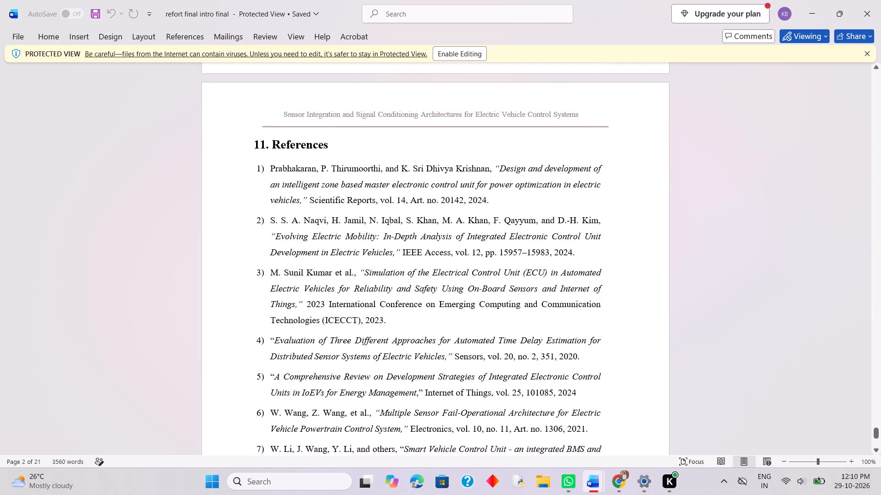
pyautogui.moveTo(344, 146); pyautogui.dragTo(246, 137)
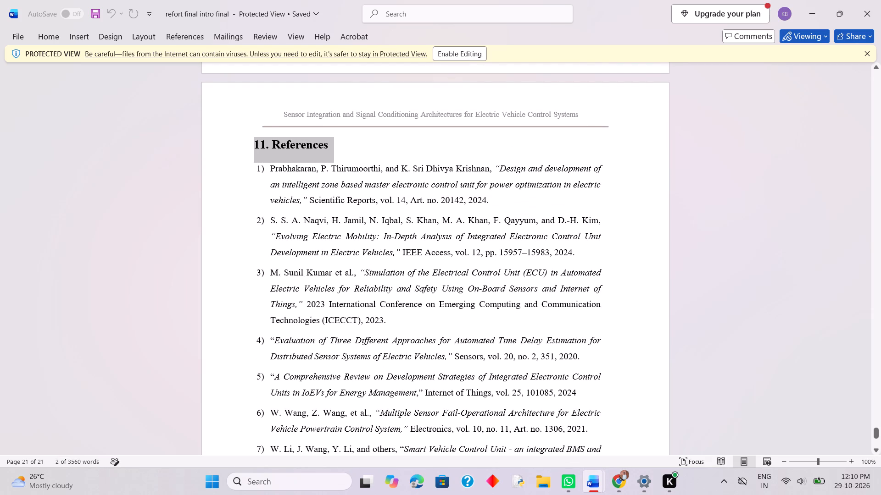
pyautogui.hotkey('ctrl', 'c')
# In the fgghhjfhj542 report, add blank lines after the last Conclusion paragraph and paste the copied References heading at the top of the new page.
pyautogui.click(505, 421)
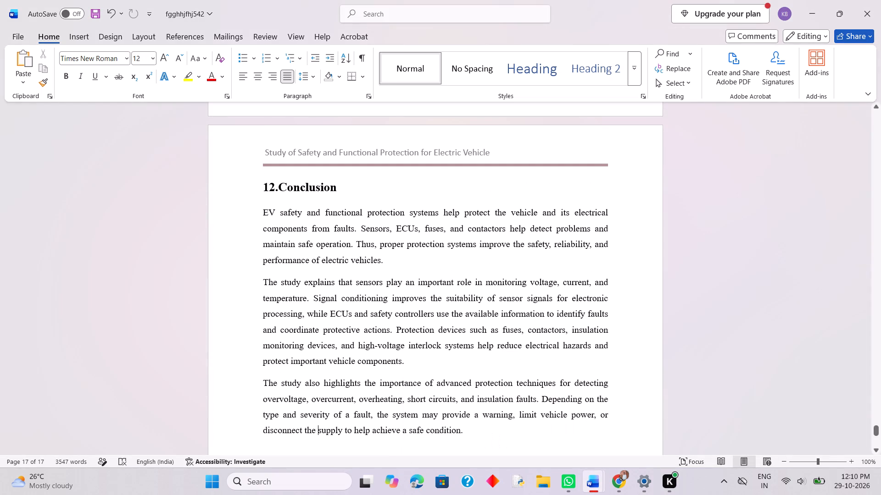
pyautogui.scroll(-1, 505, 421)
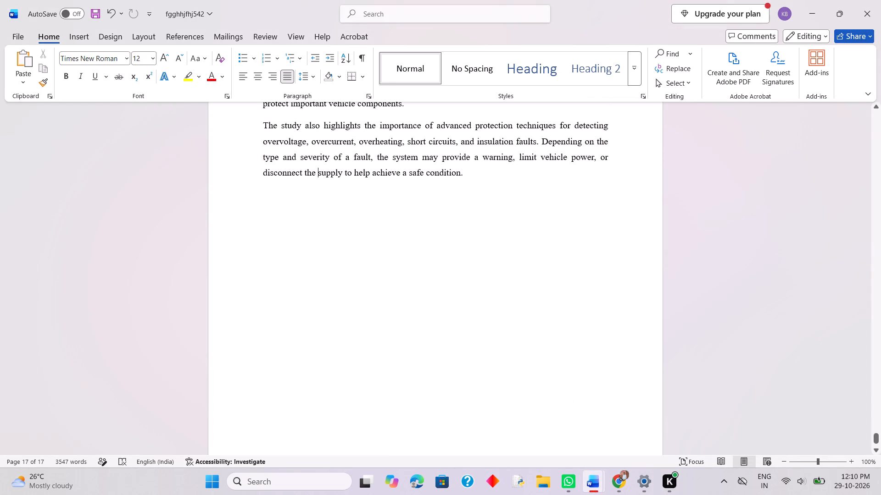
pyautogui.click(466, 267)
pyautogui.press('Down')
pyautogui.press('Down')
pyautogui.press('Down')
pyautogui.press('Down')
pyautogui.press('Down')
pyautogui.press('Down')
pyautogui.press('Down')
pyautogui.press('Down')
pyautogui.press('Down')
pyautogui.press('Down')
pyautogui.press('Down')
pyautogui.press('Down')
pyautogui.press('Down')
pyautogui.press('Down')
pyautogui.press('Down')
pyautogui.press('Down')
pyautogui.press('Return')
pyautogui.press('Return')
pyautogui.press('Return')
pyautogui.press('Return')
pyautogui.press('Return')
pyautogui.press('Return')
pyautogui.press('Return')
pyautogui.press('Return')
pyautogui.press('Return')
pyautogui.press('Return')
pyautogui.press('Return')
pyautogui.press('Return')
pyautogui.press('Return')
pyautogui.press('Return')
pyautogui.press('Return')
pyautogui.press('BackSpace')
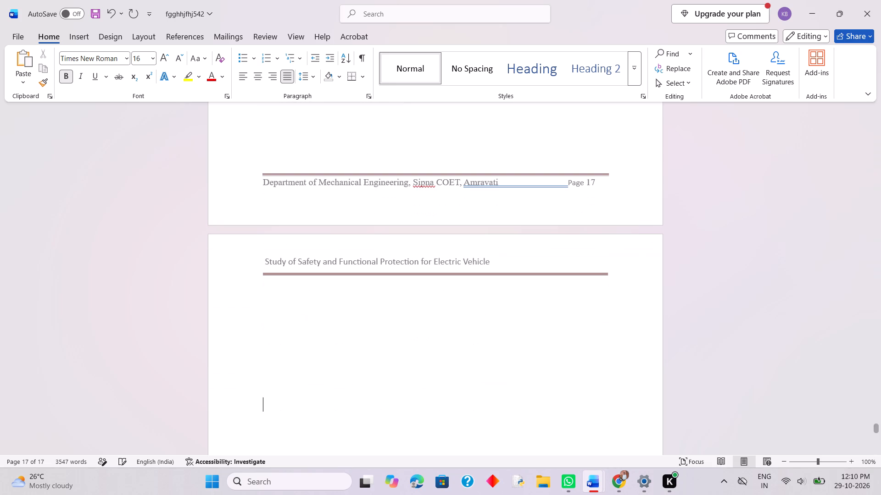
pyautogui.press('BackSpace')
pyautogui.press('BackSpace')
pyautogui.press('BackSpace')
pyautogui.press('BackSpace')
pyautogui.hotkey('ctrl', 'v')
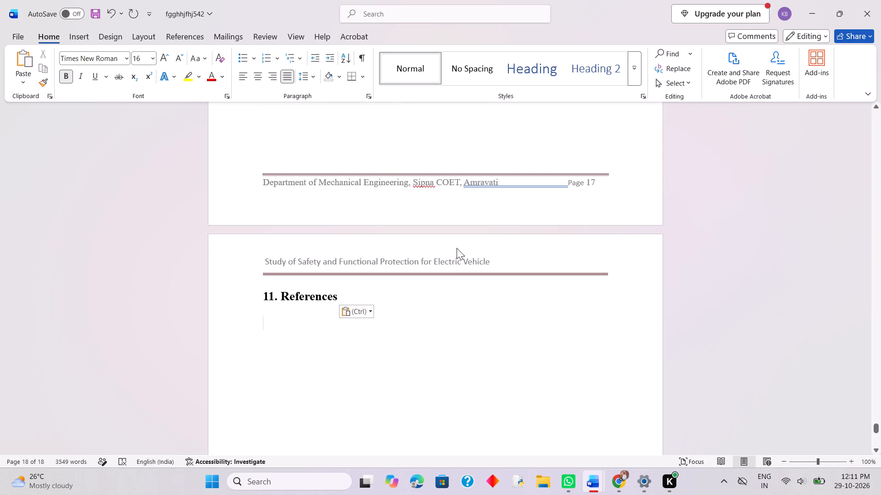
# Renumber the pasted References heading as 13 and add a new line after it.
pyautogui.moveTo(335, 286); pyautogui.dragTo(261, 291)
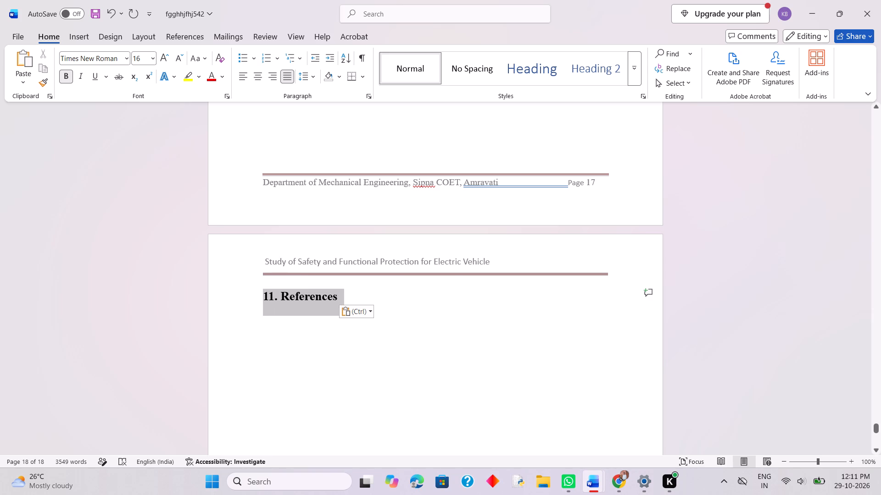
pyautogui.moveTo(261, 291); pyautogui.dragTo(261, 292)
pyautogui.moveTo(283, 339); pyautogui.dragTo(276, 304)
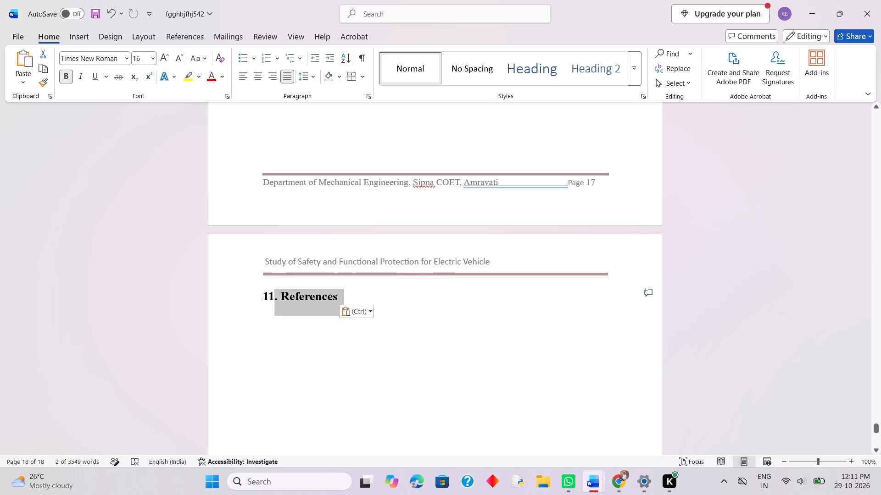
pyautogui.moveTo(276, 304); pyautogui.dragTo(274, 301)
pyautogui.click(274, 301)
pyautogui.hscroll(1, 274, 301)
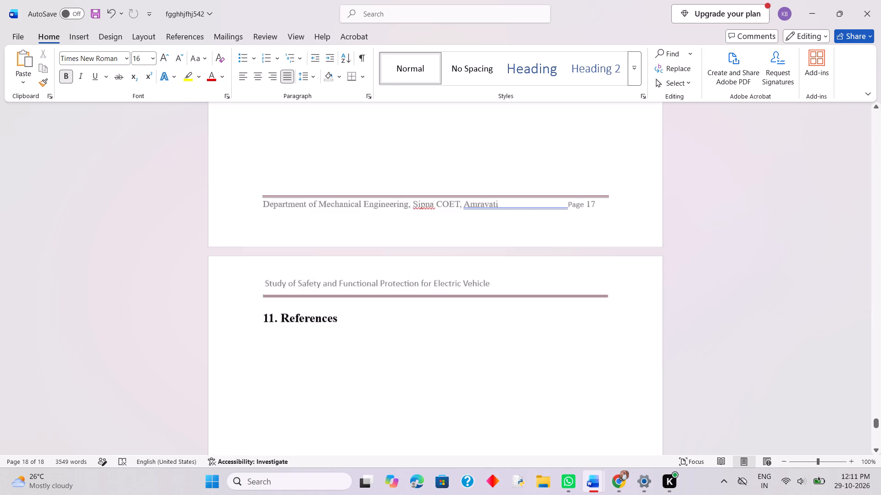
pyautogui.hscroll(1, 274, 301)
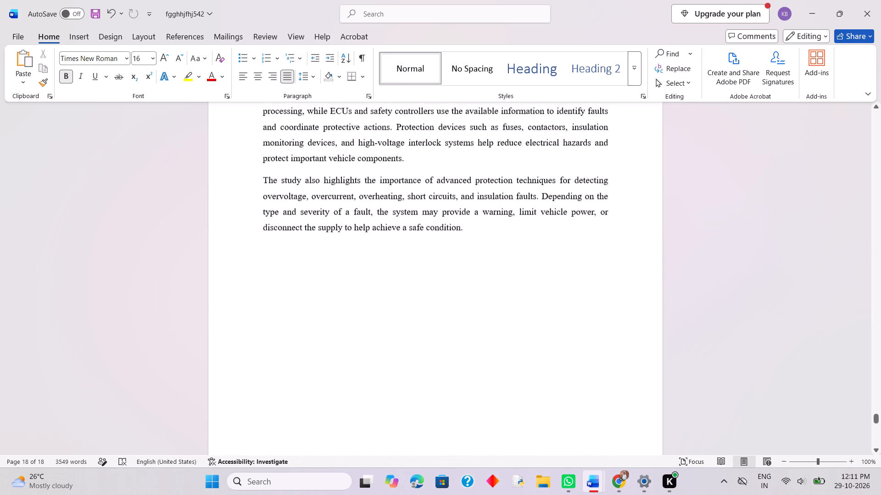
pyautogui.hscroll(1, 274, 301)
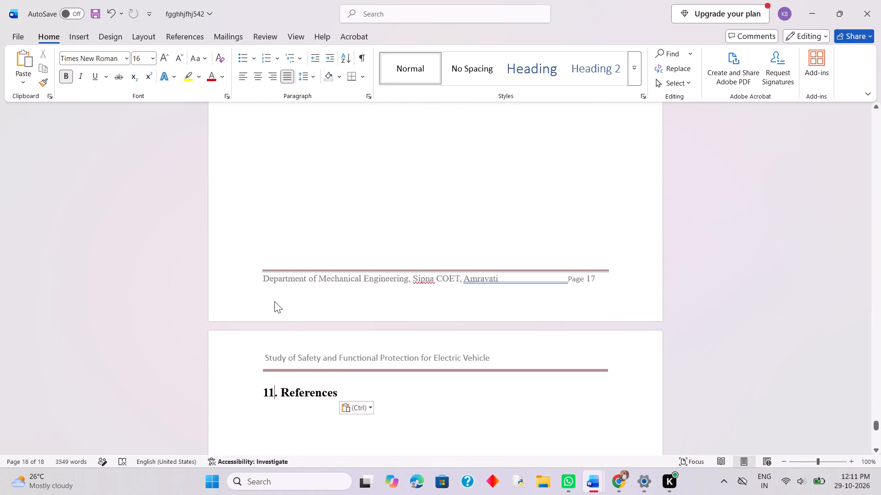
pyautogui.press('BackSpace')
pyautogui.press('3')
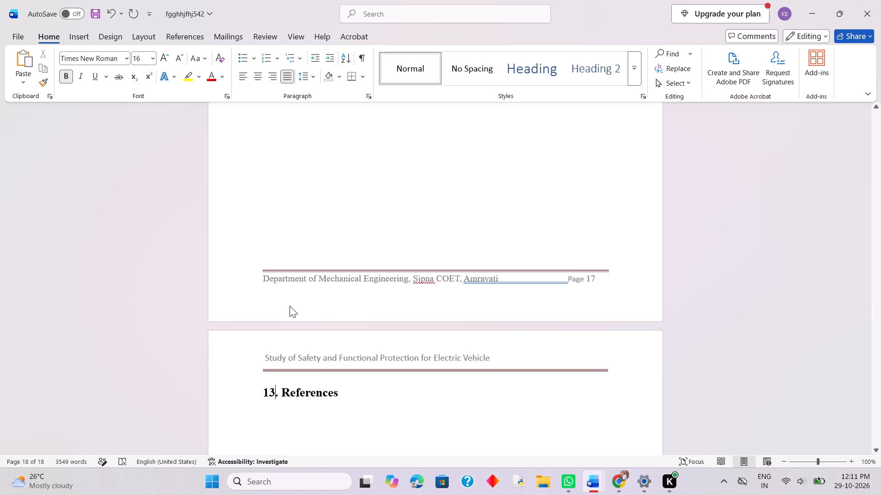
pyautogui.click(351, 382)
pyautogui.press('Return')
# Switch to ChatGPT's EV Safety Study Report chat, send outline item 14 "References" as a quoted selection, and view the generated reference list.
pyautogui.click(608, 475)
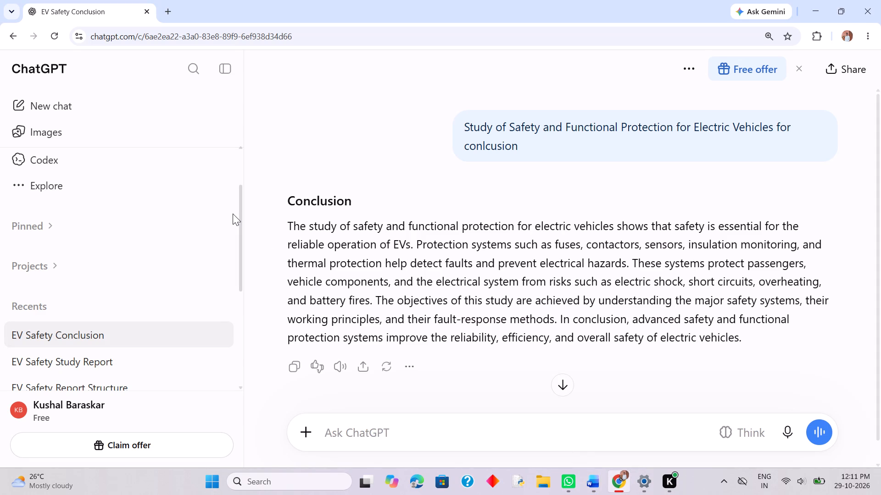
pyautogui.click(103, 366)
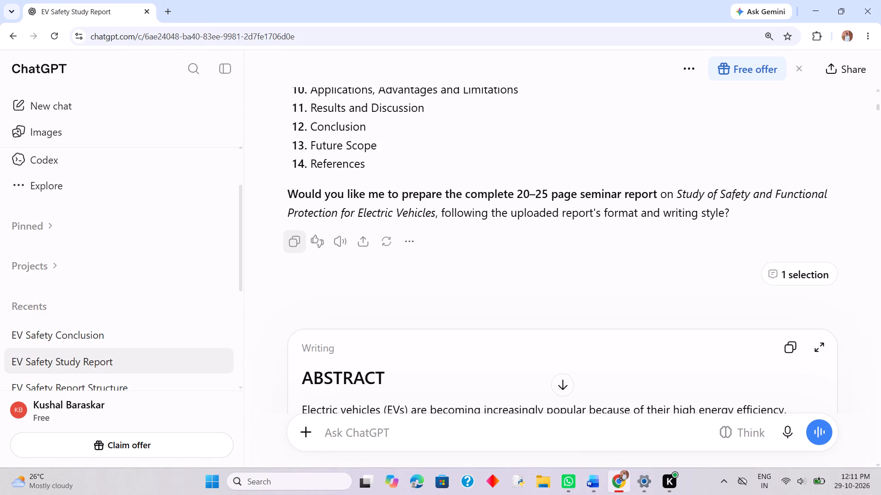
pyautogui.moveTo(366, 162); pyautogui.dragTo(305, 166)
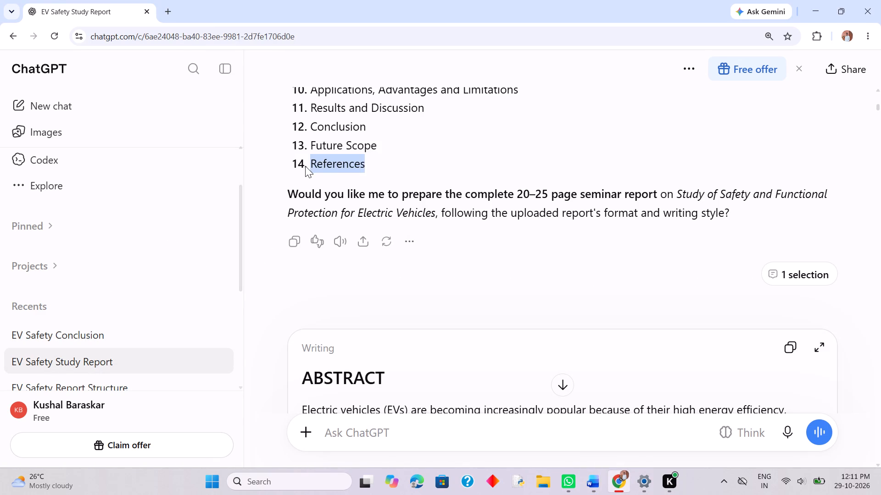
pyautogui.click(339, 142)
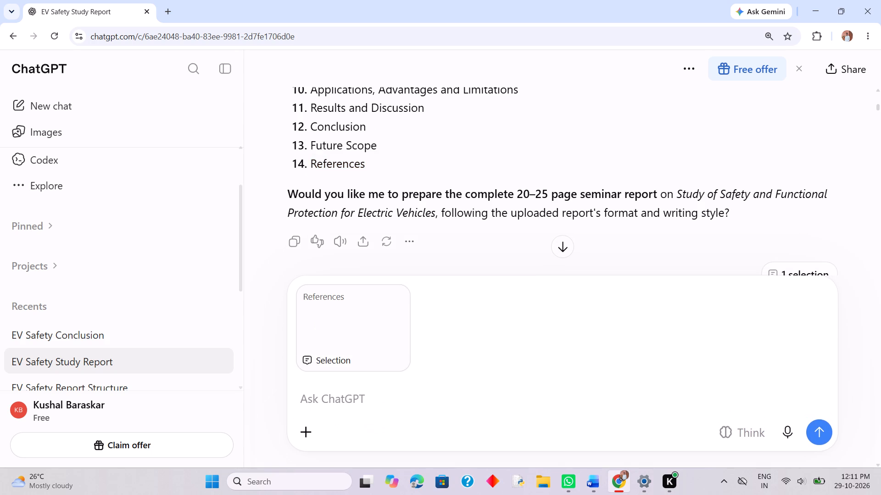
pyautogui.press('Return')
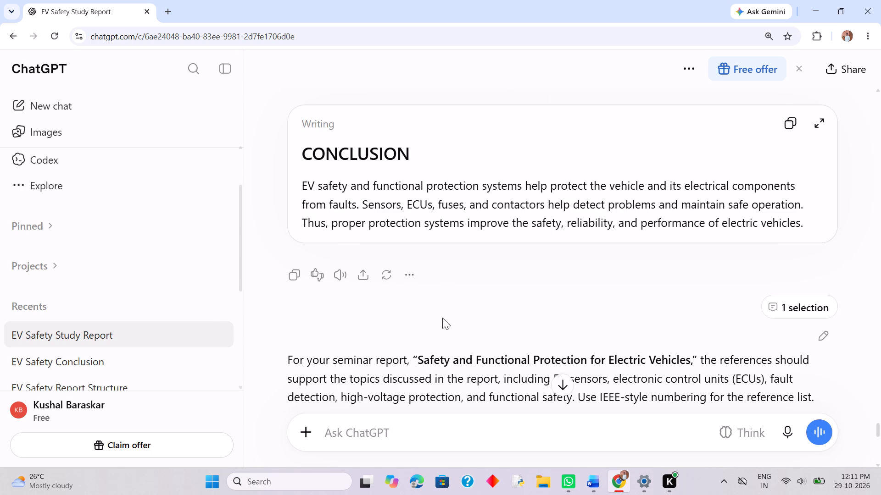
pyautogui.scroll(-5, 440, 334)
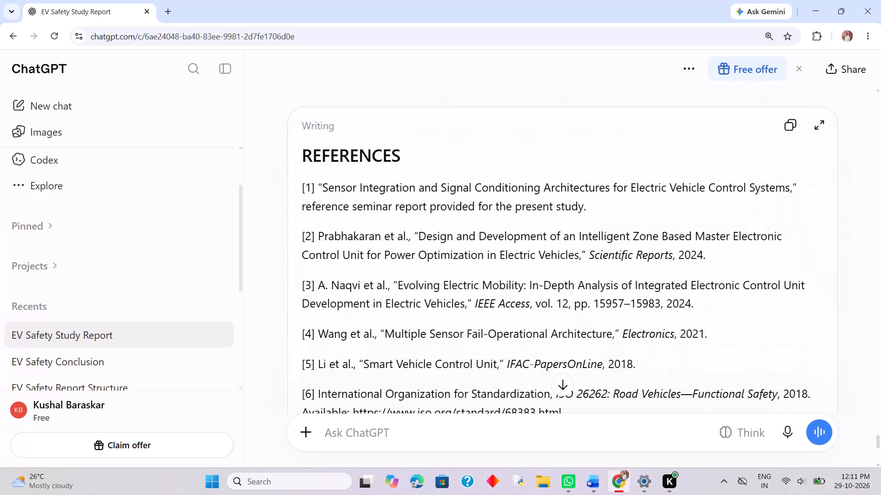
# Review the generated references, quote "Safety and Functional Protection for Electric Vehicles" from the reply, and send it with the message "this topic references".
pyautogui.scroll(-2, 440, 334)
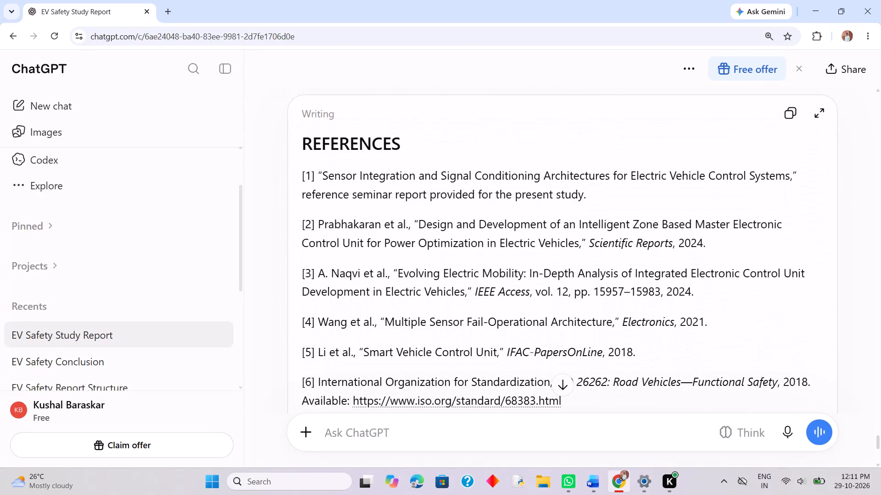
pyautogui.scroll(-3, 440, 334)
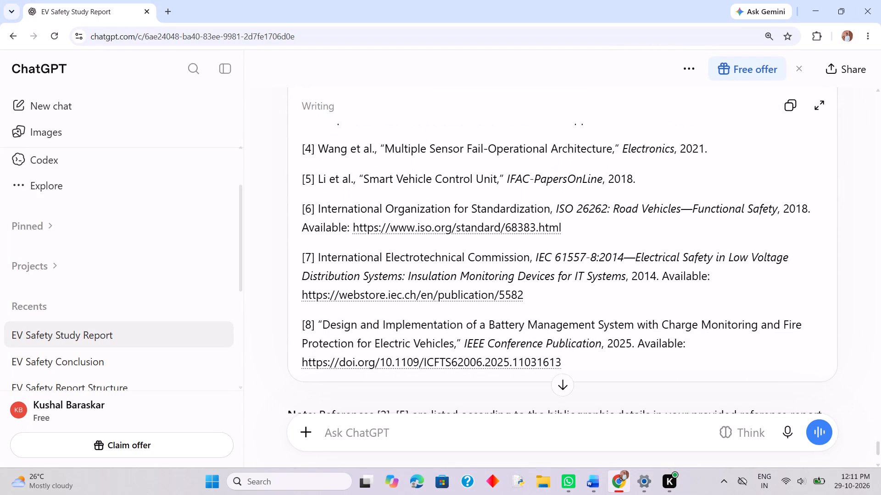
pyautogui.scroll(4, 440, 334)
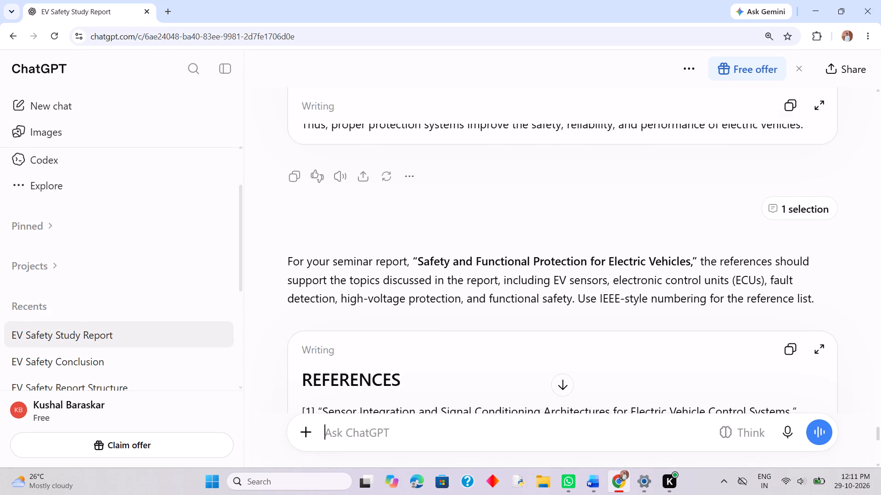
pyautogui.moveTo(690, 260); pyautogui.dragTo(419, 258)
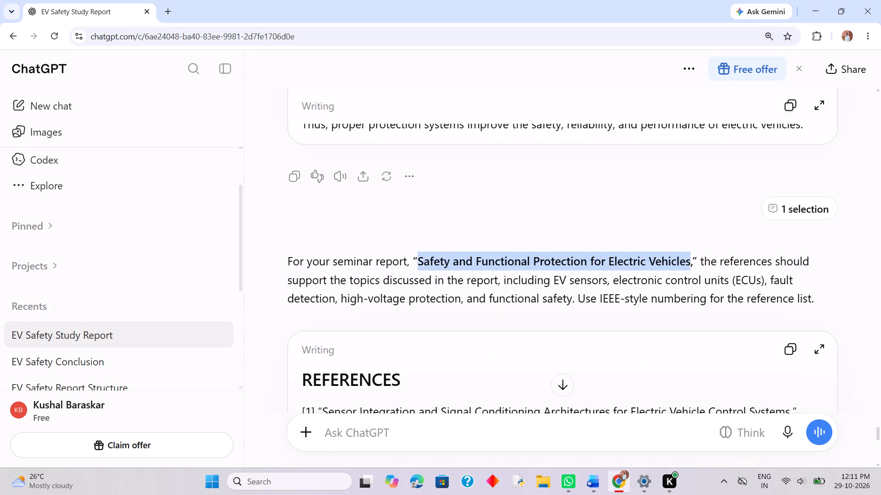
pyautogui.click(445, 240)
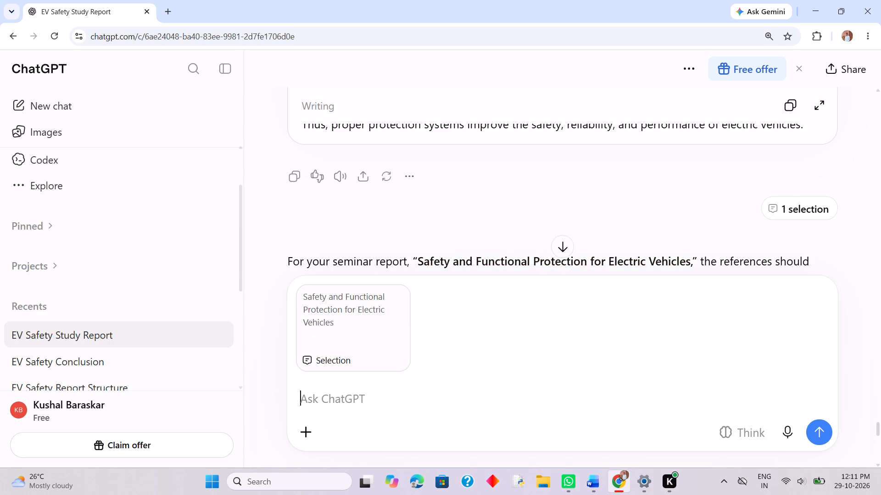
pyautogui.press('t')
pyautogui.write('his topic')
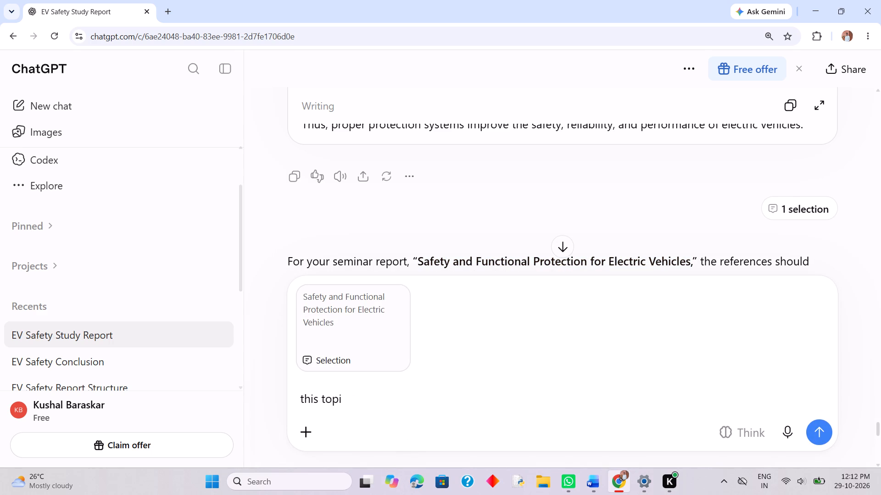
pyautogui.press('space')
pyautogui.write('rre')
pyautogui.press('BackSpace')
pyautogui.press('BackSpace')
pyautogui.write('efr')
pyautogui.press('BackSpace')
pyautogui.write('er')
pyautogui.press('e')
pyautogui.write('nces')
pyautogui.press('Return')
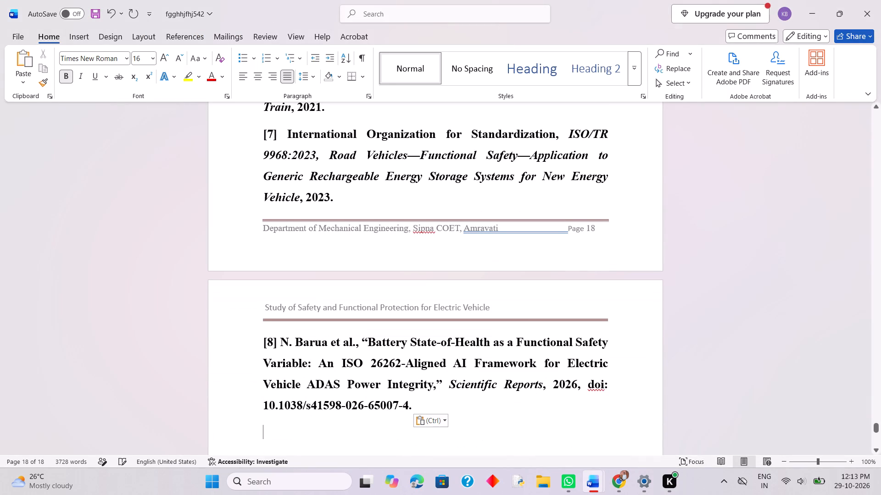
# Remove the bold from the pasted references [1] to [8] and set their font size to 12.
pyautogui.click(429, 406)
pyautogui.moveTo(418, 405); pyautogui.dragTo(357, 365)
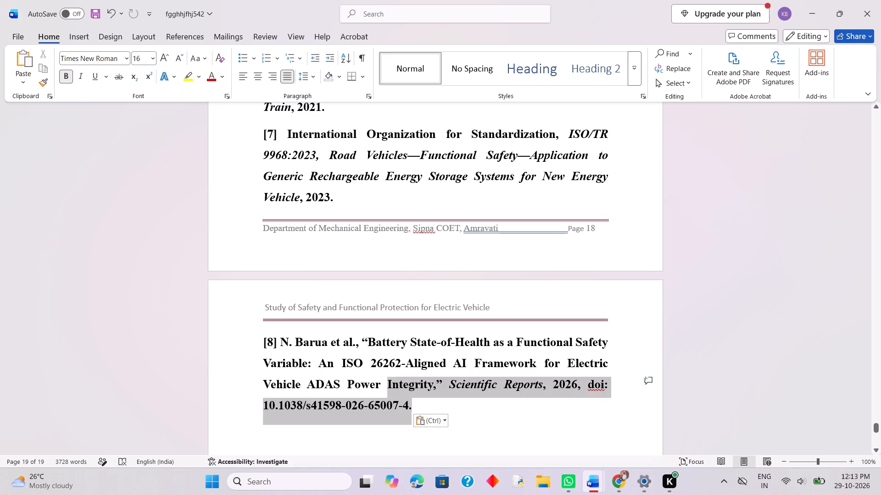
pyautogui.moveTo(357, 365); pyautogui.dragTo(262, 116)
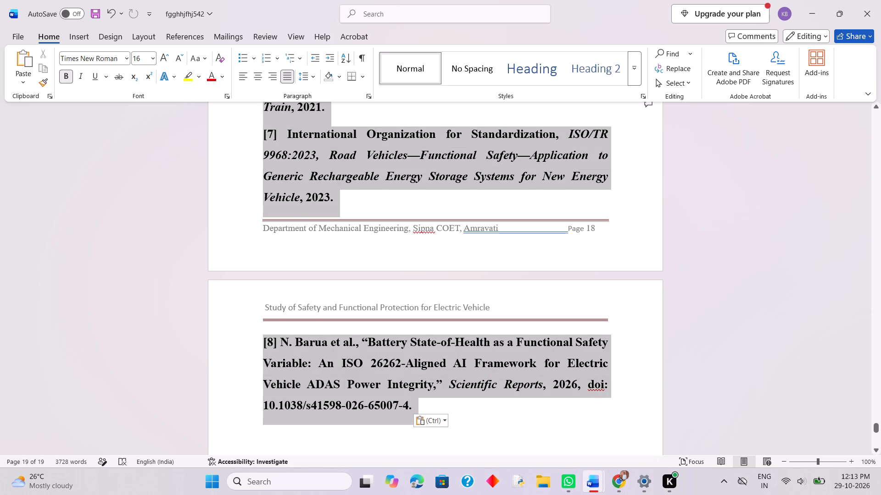
pyautogui.moveTo(262, 116); pyautogui.dragTo(260, 317)
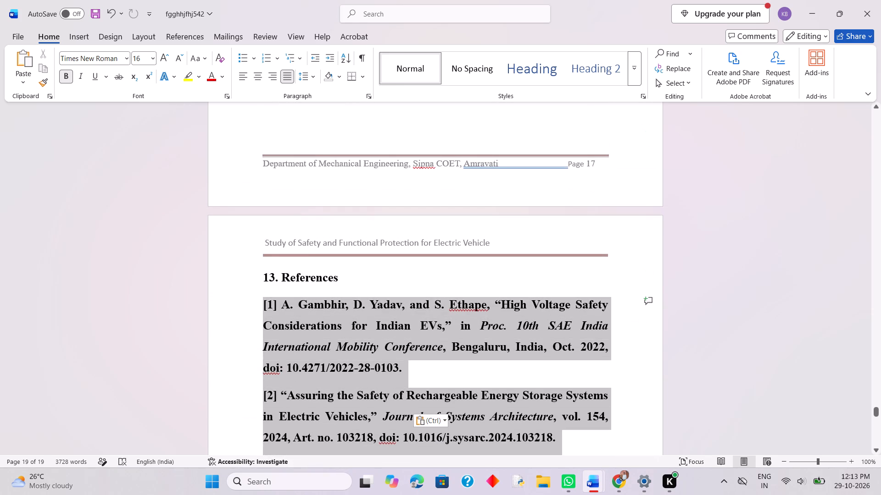
pyautogui.moveTo(260, 317); pyautogui.dragTo(258, 313)
pyautogui.click(264, 295)
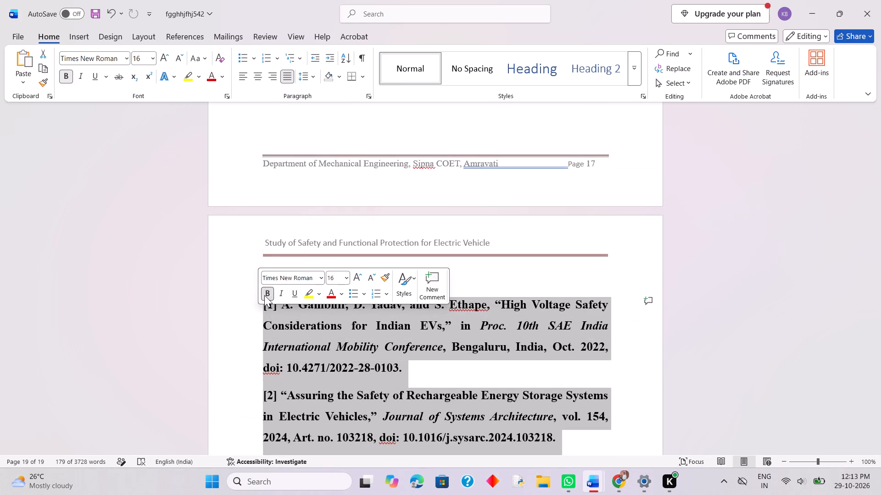
pyautogui.click(346, 275)
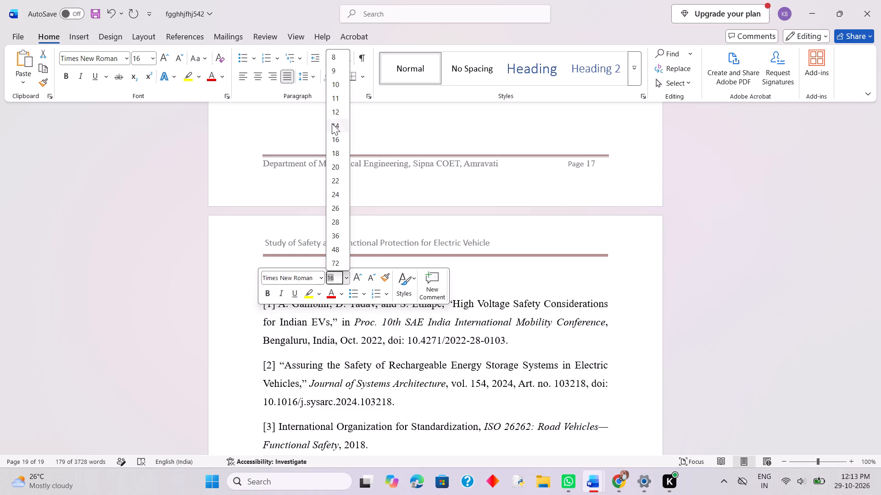
pyautogui.click(335, 111)
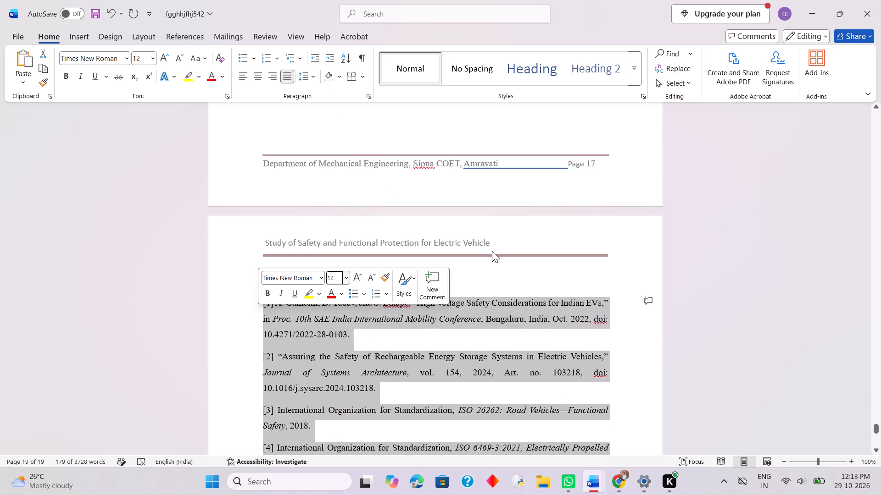
pyautogui.click(489, 263)
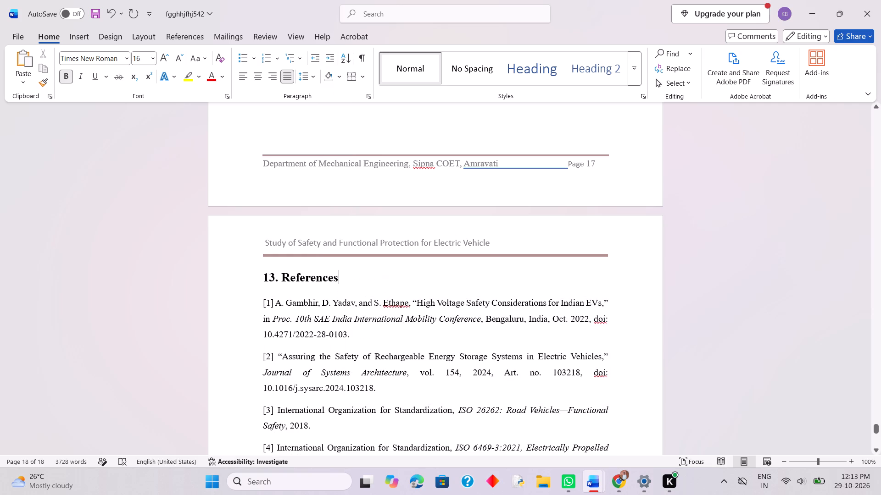
# Replace the bracketed number of the first reference, "High Voltage Safety Considerations for Indian EVs", with "1.".
pyautogui.click(273, 300)
pyautogui.press('BackSpace')
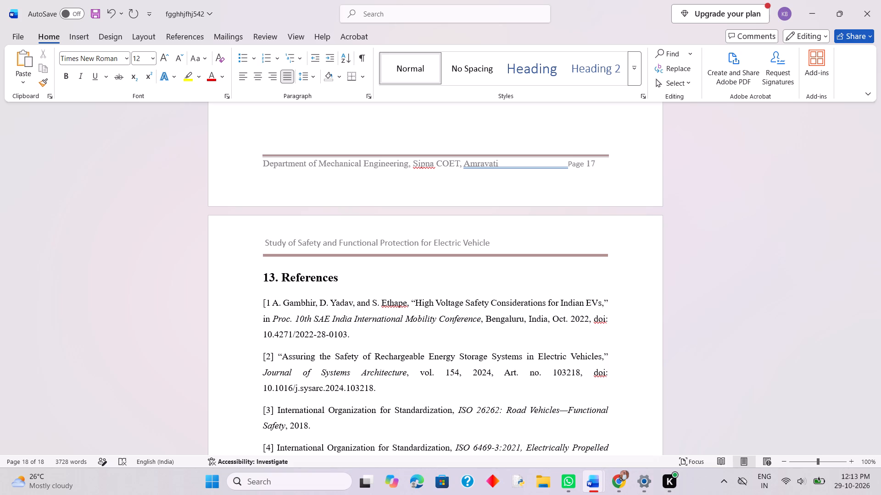
pyautogui.press('.')
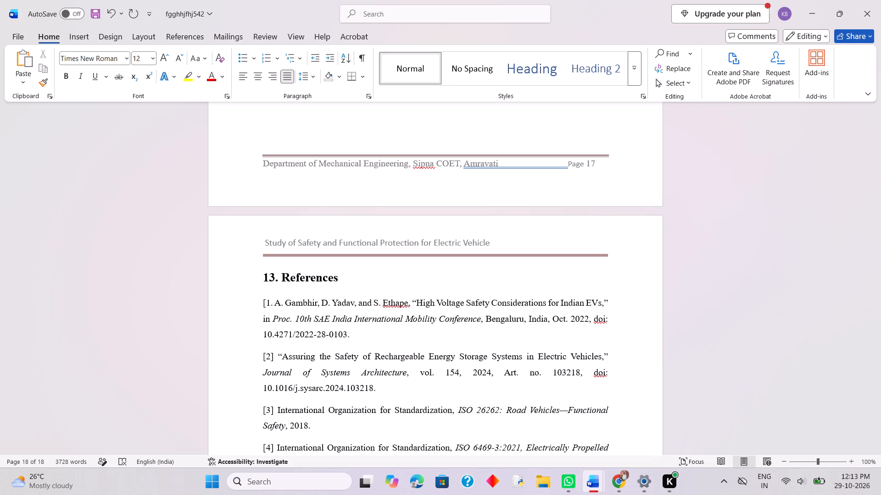
pyautogui.press('BackSpace')
pyautogui.press('BackSpace')
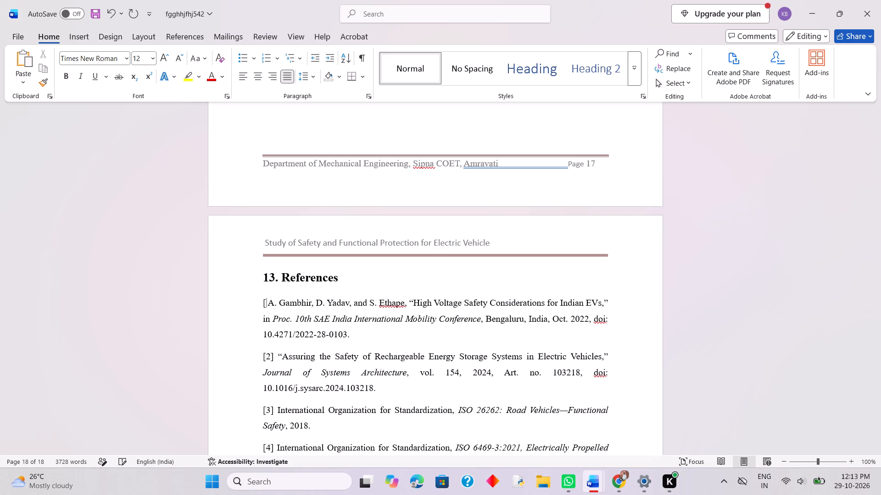
pyautogui.press('BackSpace')
pyautogui.write('1.')
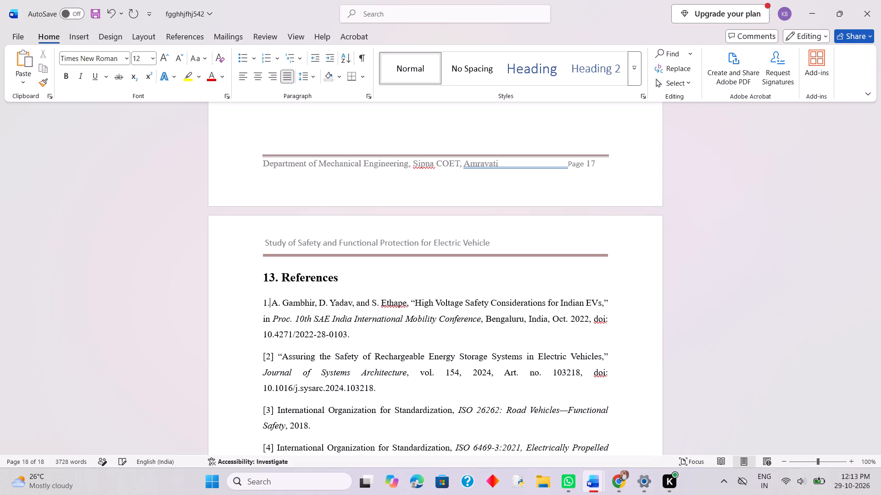
# Replace the bracketed number of the second reference, "Assuring the Safety of Rechargeable Energy Storage Systems", with "2.".
pyautogui.press('Down')
pyautogui.press('Down')
pyautogui.press('Down')
pyautogui.press('Right')
pyautogui.press('BackSpace')
pyautogui.press('BackSpace')
pyautogui.press('BackSpace')
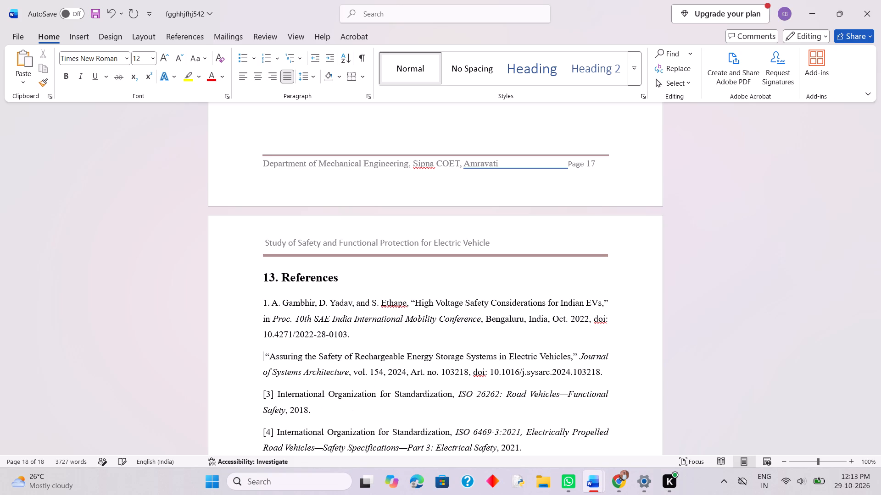
pyautogui.write('2.')
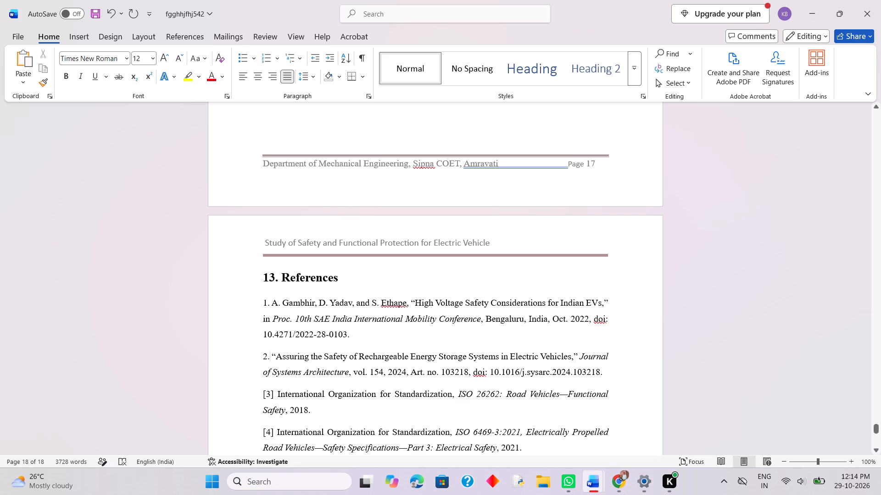
pyautogui.click(407, 303)
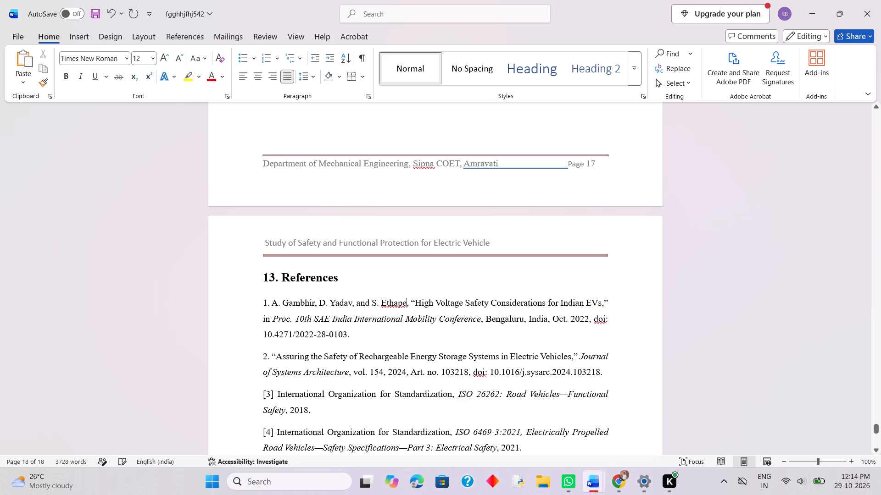
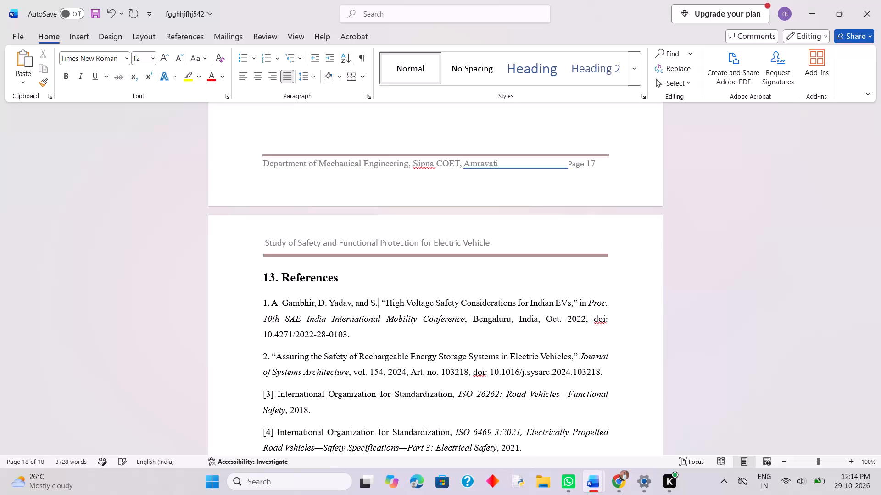
# Delete the leftover "and S." from the end of the first reference's author list.
pyautogui.press('BackSpace')
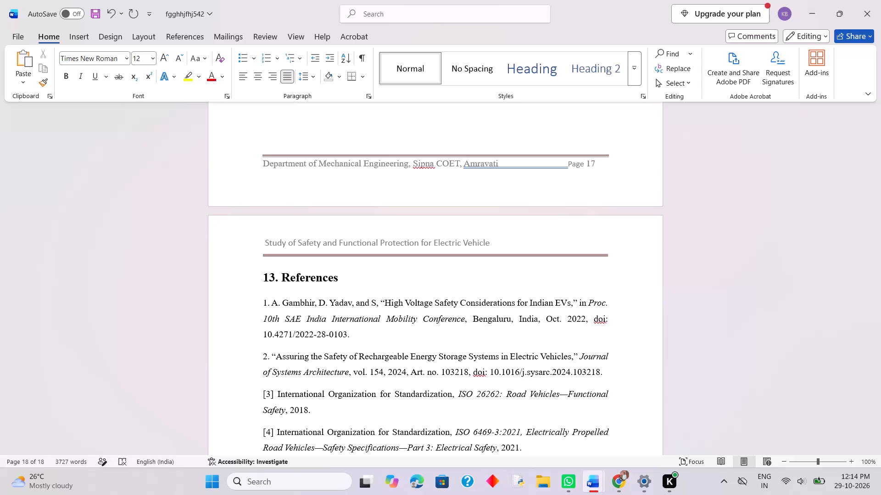
pyautogui.press('BackSpace')
pyautogui.press('BackSpace')
pyautogui.press('BackSpace')
pyautogui.press('BackSpace')
pyautogui.press('BackSpace')
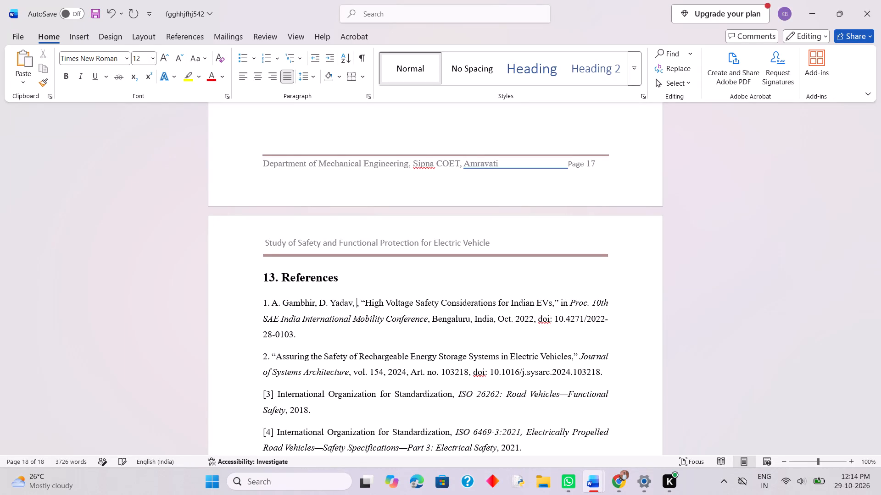
pyautogui.press('BackSpace')
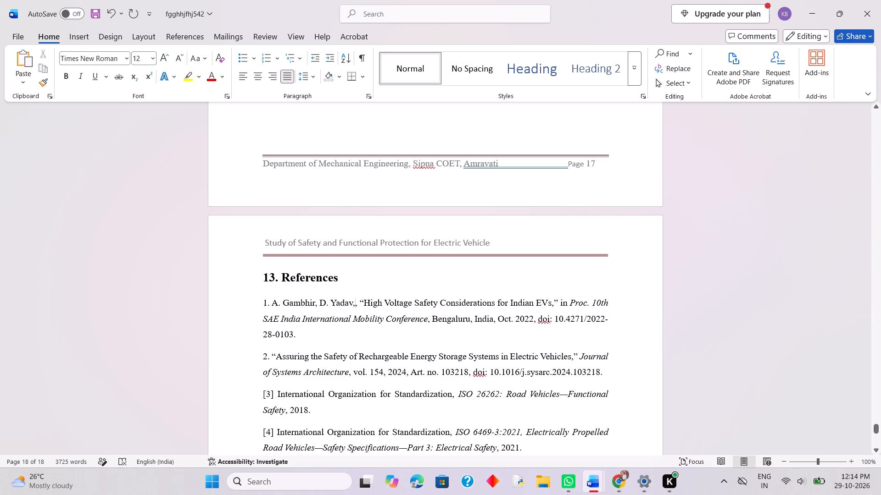
# Replace the bracketed number of the third reference, "ISO 26262: Road Vehicles—Functional Safety", with "3.".
pyautogui.scroll(-1, 404, 352)
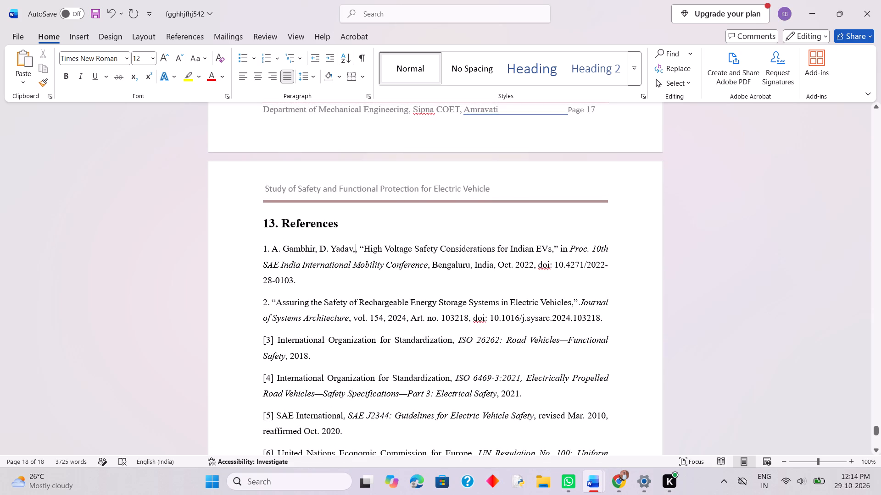
pyautogui.click(275, 340)
pyautogui.press('BackSpace')
pyautogui.press('BackSpace')
pyautogui.press('BackSpace')
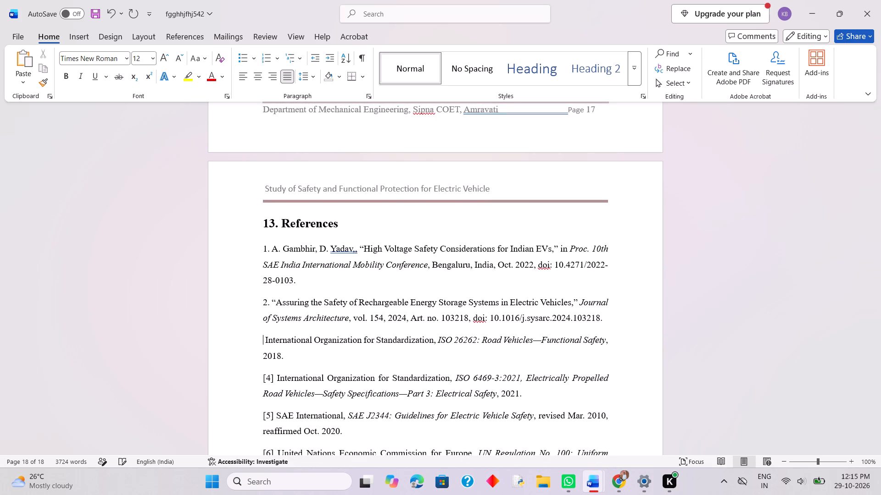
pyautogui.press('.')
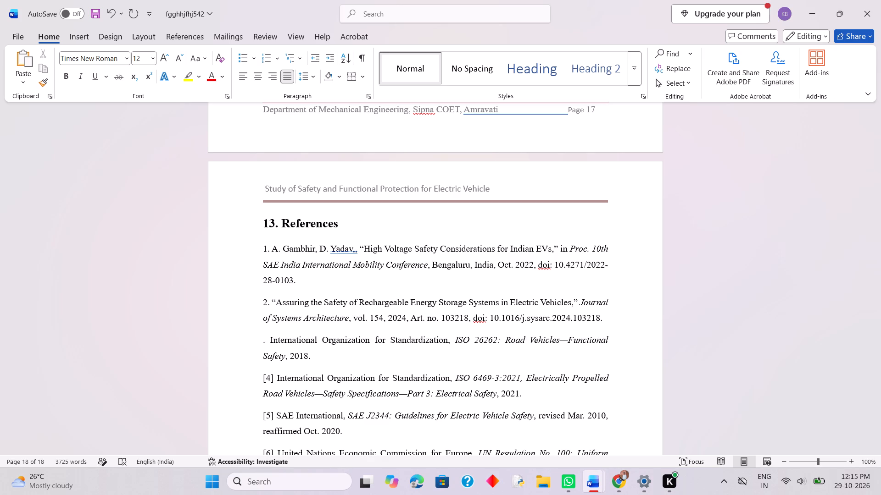
pyautogui.press('BackSpace')
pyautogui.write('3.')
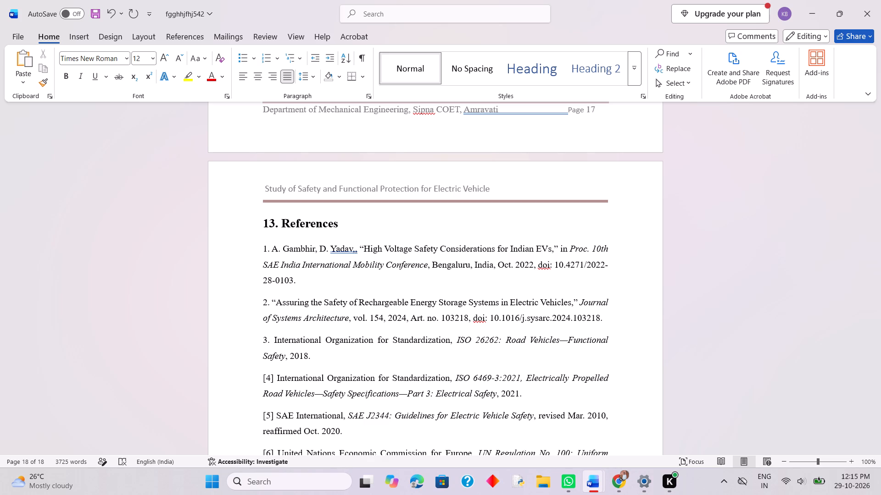
# Replace the bracketed number of the fourth reference, "ISO 6469-3:2021, Electrically Propelled Road Vehicles", with "4.".
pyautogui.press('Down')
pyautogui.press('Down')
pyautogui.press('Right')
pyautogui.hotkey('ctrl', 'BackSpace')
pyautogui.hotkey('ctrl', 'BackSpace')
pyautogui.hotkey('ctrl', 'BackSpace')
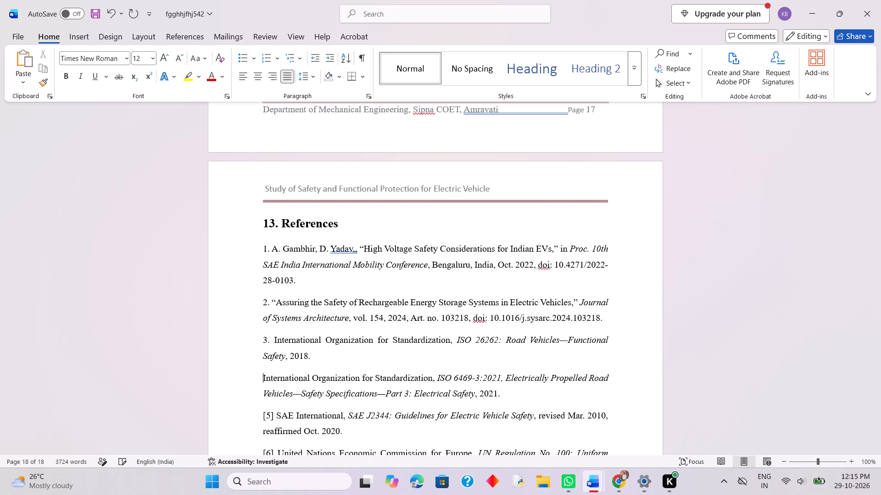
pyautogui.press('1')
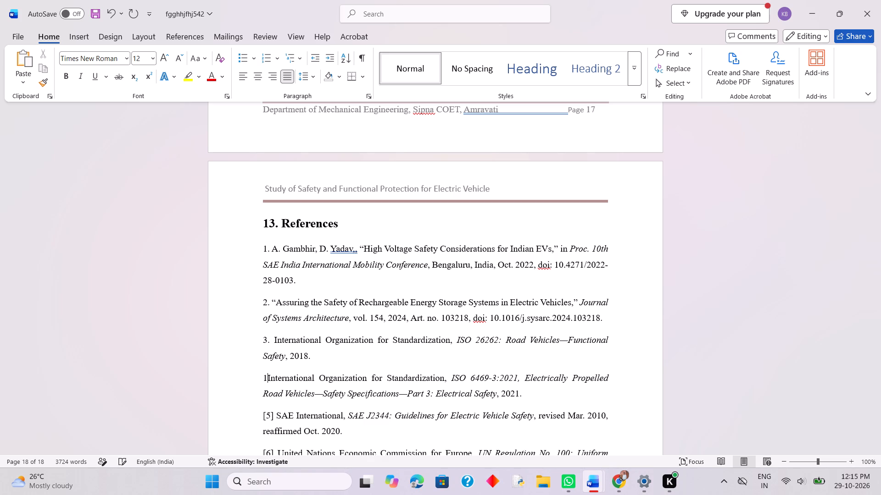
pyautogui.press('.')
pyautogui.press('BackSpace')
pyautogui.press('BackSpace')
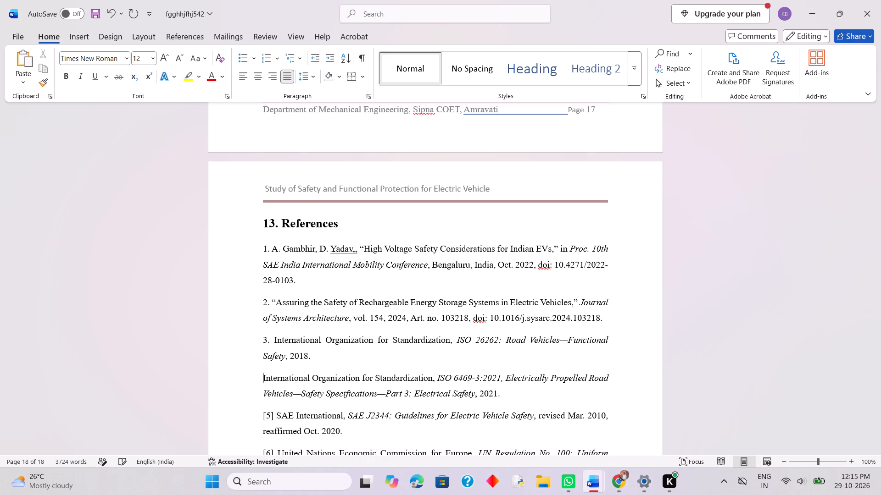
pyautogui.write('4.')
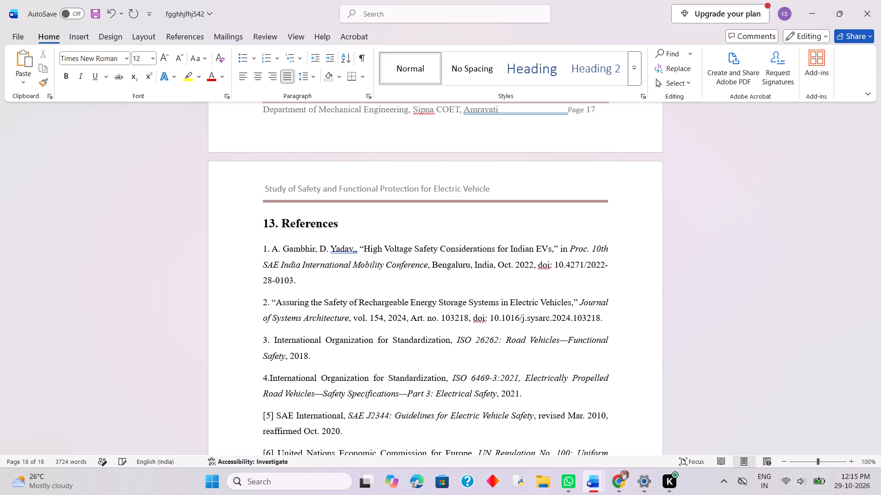
# Replace the bracketed number of the fifth reference, "SAE J2344: Guidelines for Electric Vehicle Safety", with "5.".
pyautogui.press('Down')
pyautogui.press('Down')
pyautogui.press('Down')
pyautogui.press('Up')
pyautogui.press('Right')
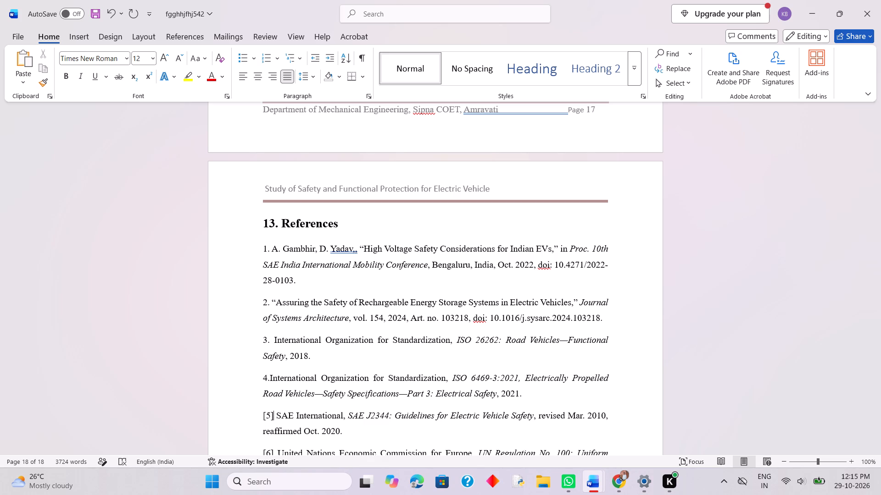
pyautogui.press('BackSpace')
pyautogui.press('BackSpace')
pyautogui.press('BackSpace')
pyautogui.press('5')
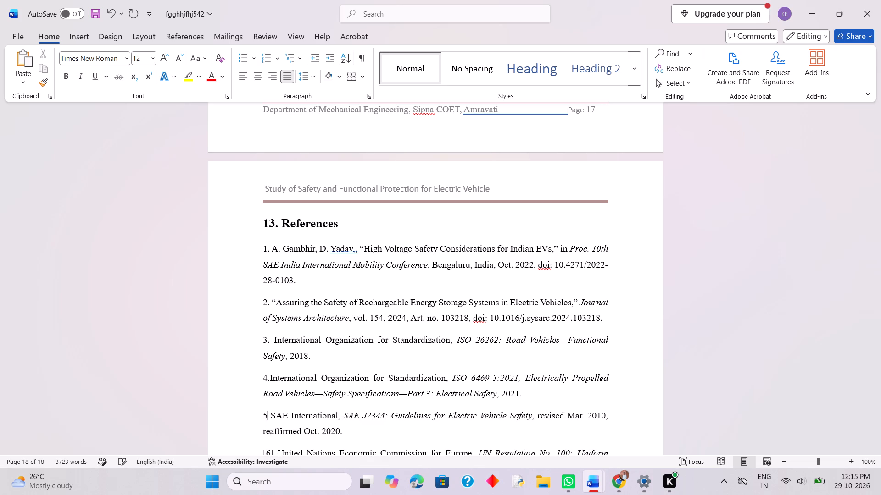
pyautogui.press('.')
# Replace the bracketed number of the sixth reference, "UN Regulation No. 100", with "6.".
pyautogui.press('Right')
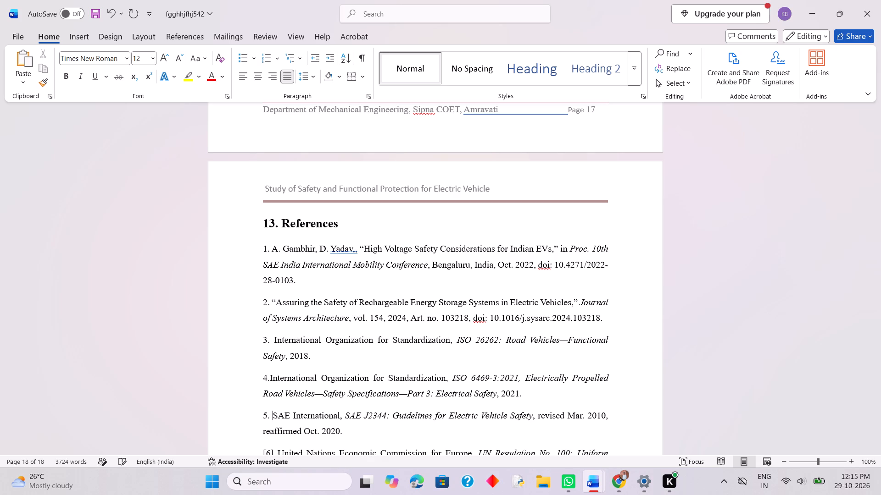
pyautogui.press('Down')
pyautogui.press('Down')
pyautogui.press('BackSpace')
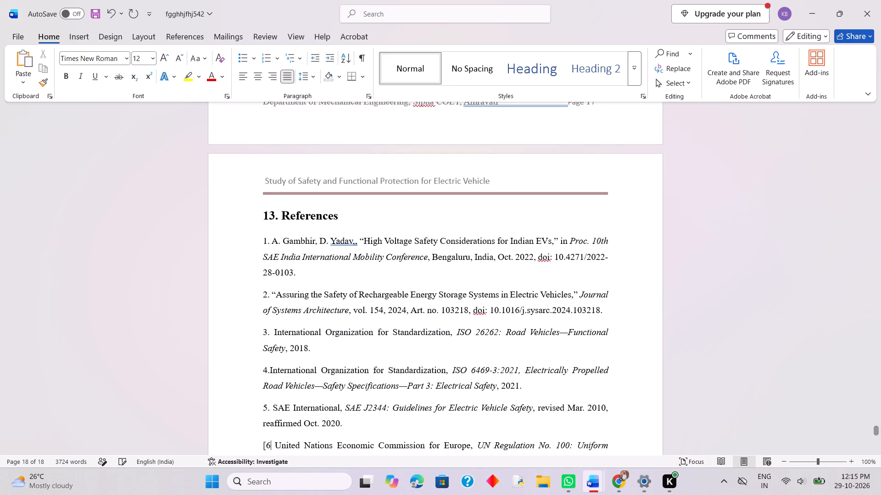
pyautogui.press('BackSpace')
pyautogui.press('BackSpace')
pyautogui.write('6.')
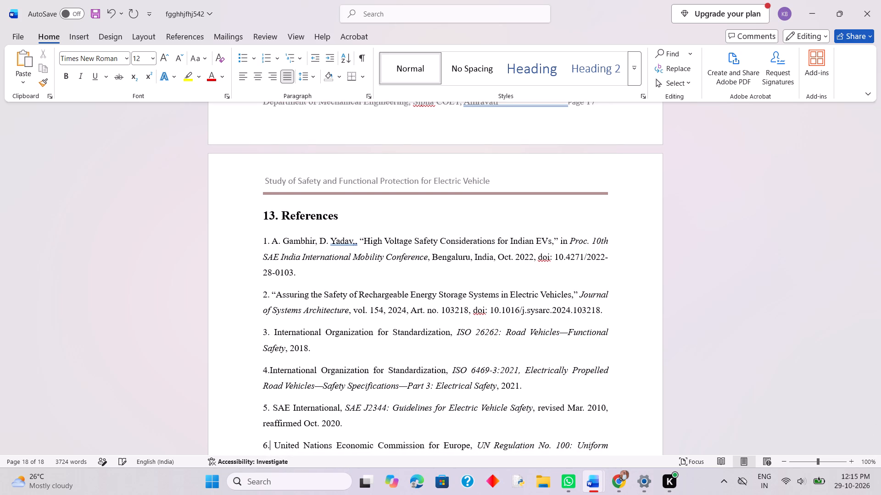
# Replace the bracketed number of the seventh reference, "ISO/TR 9968:2023", with "7.".
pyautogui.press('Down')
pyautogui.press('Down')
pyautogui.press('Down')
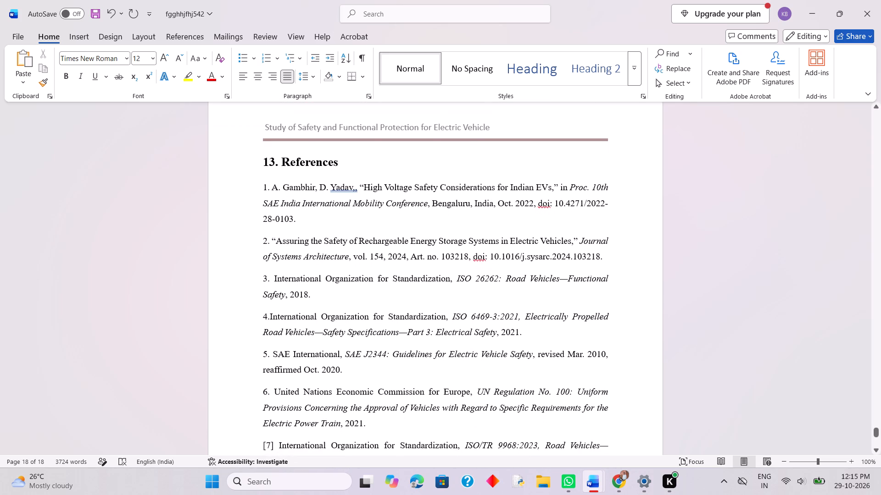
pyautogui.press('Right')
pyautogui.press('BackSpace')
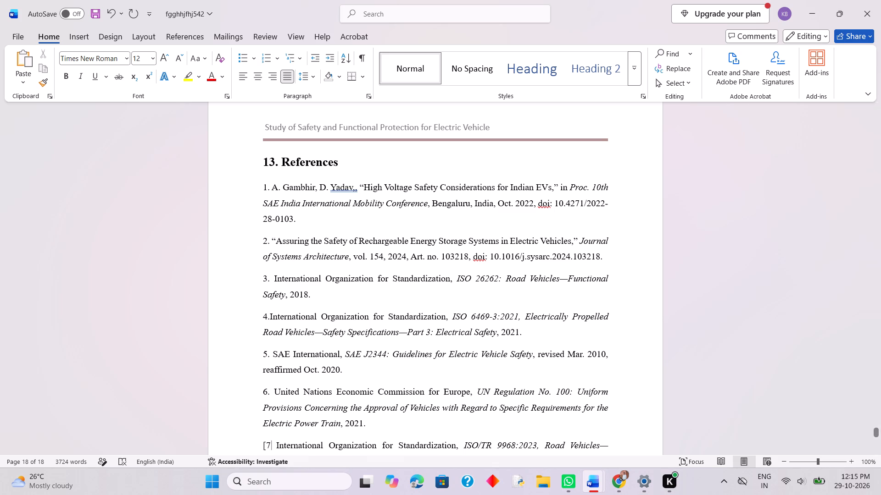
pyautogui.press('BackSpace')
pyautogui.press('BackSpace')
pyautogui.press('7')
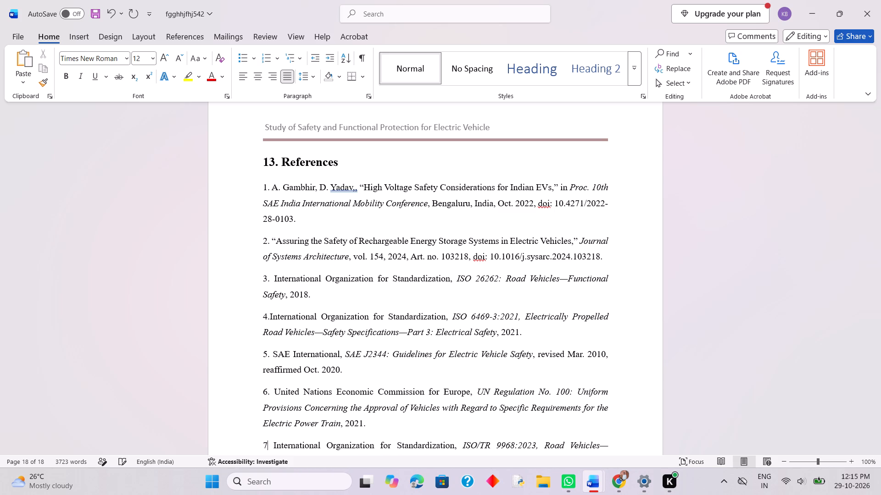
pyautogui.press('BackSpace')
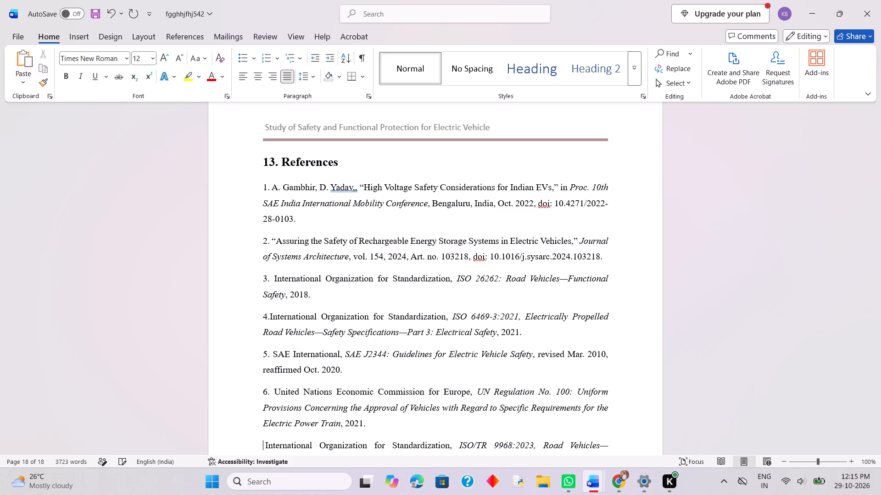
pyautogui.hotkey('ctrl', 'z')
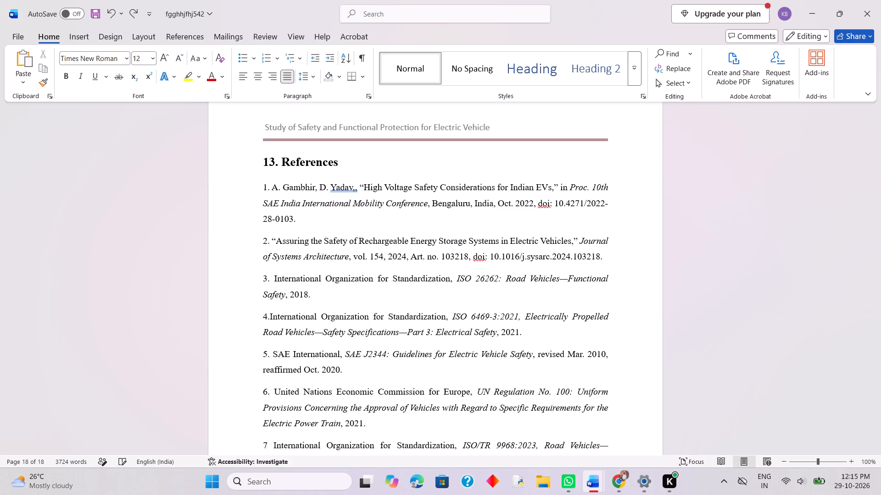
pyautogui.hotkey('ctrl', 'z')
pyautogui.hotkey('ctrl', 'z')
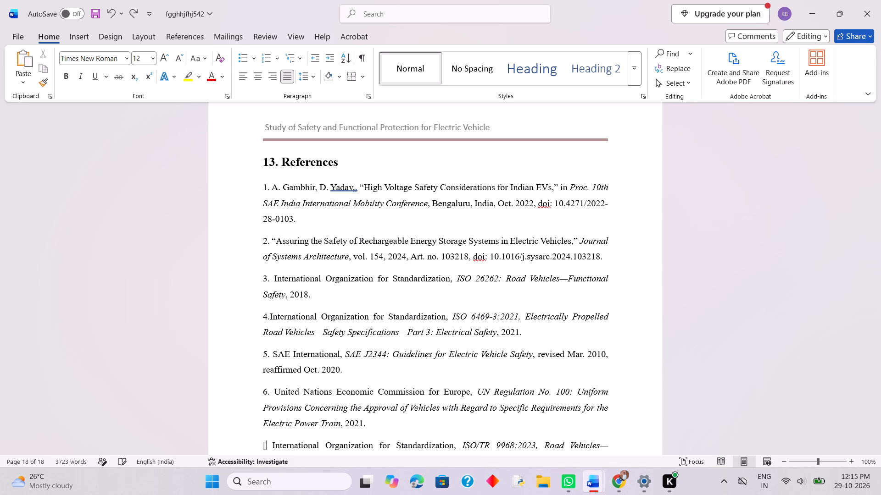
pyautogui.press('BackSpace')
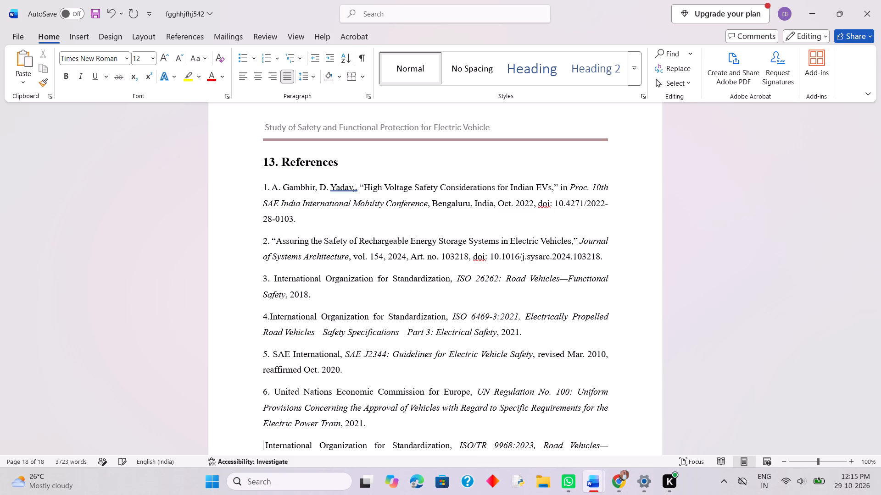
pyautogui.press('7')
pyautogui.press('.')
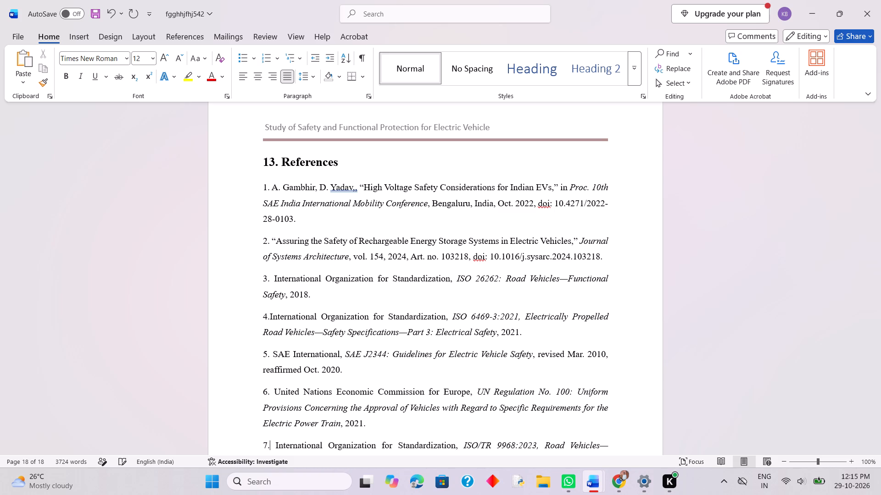
# Replace the bracketed number of the eighth reference, "Battery State-of-Health as a Functional Safety Variable", with "8.".
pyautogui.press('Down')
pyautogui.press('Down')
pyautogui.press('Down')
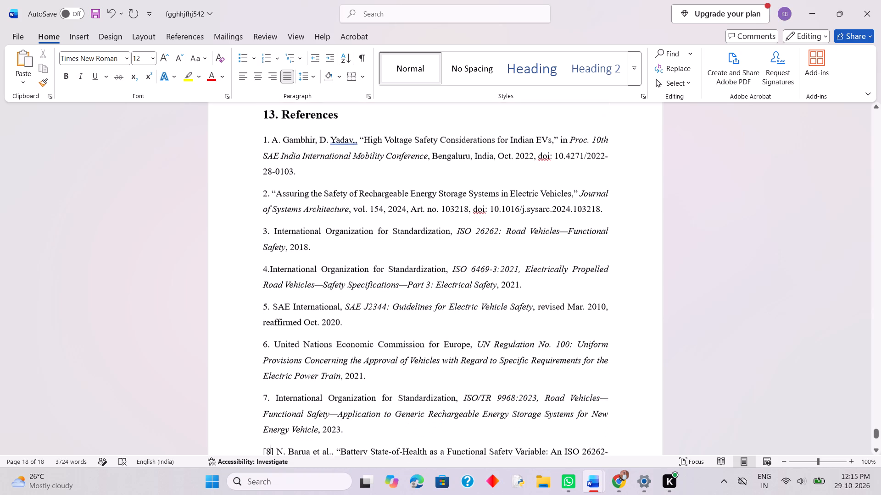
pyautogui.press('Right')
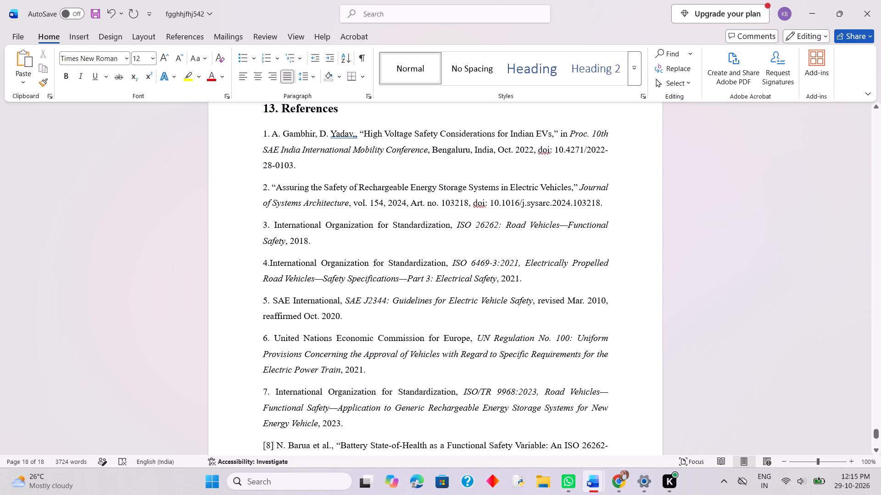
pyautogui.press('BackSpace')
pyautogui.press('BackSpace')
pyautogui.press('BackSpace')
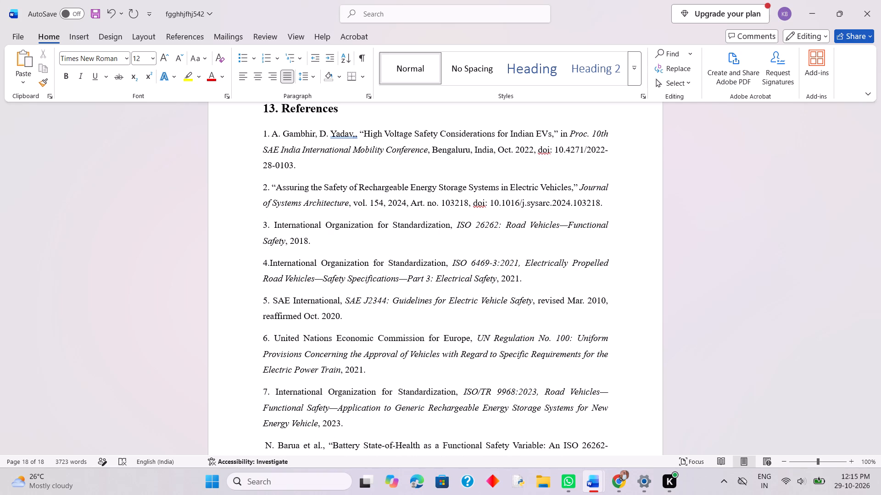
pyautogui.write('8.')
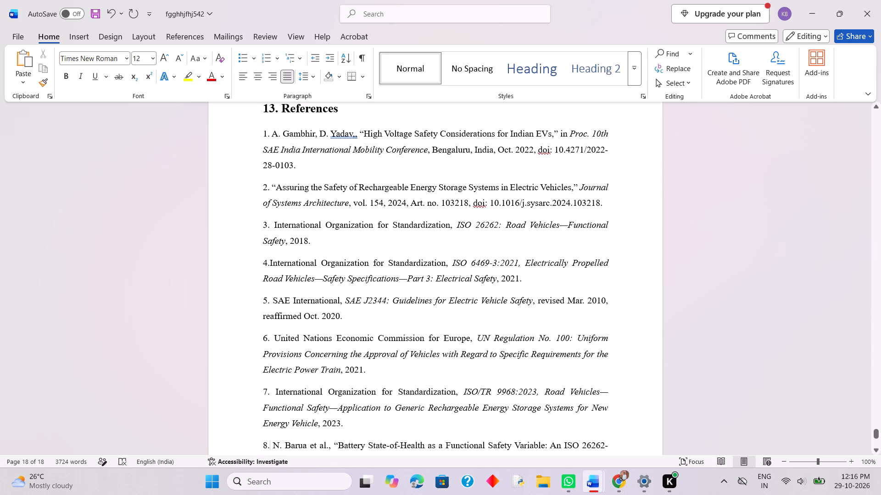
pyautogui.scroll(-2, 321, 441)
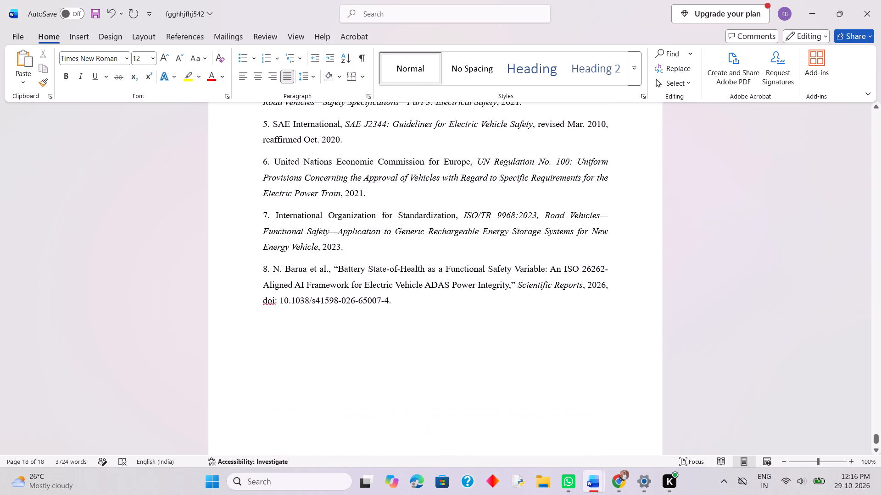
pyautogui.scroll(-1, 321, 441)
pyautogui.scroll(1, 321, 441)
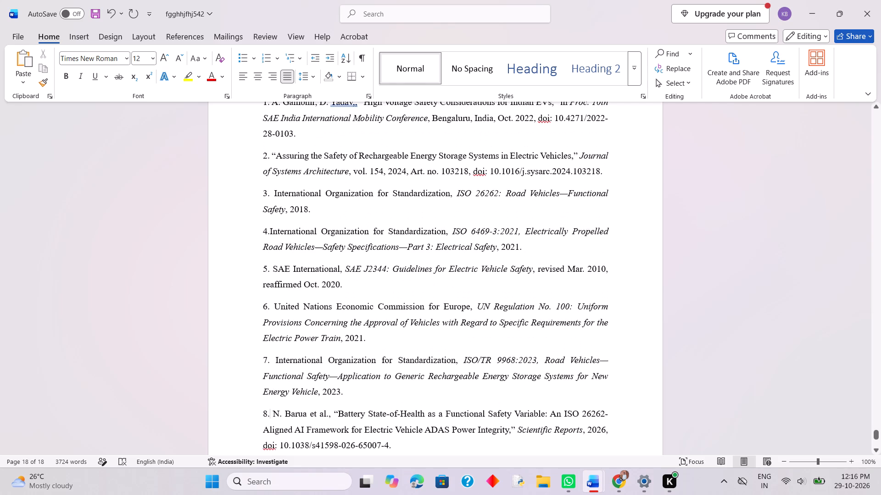
# Cut all eight references from section 13, keeping only the "13. References" heading.
pyautogui.scroll(2, 321, 441)
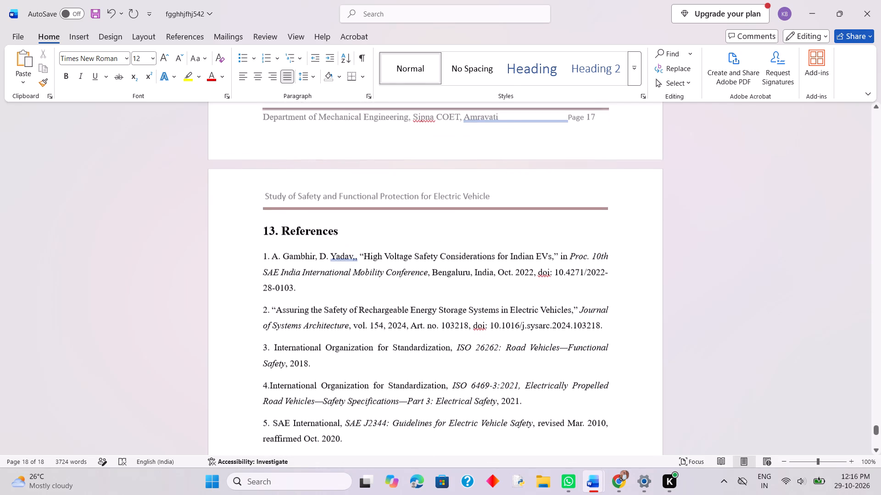
pyautogui.scroll(1, 321, 441)
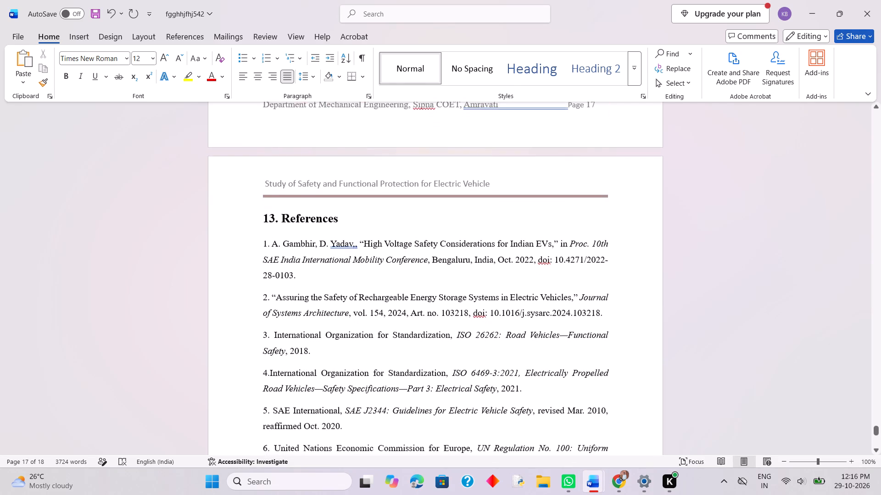
pyautogui.scroll(1, 321, 441)
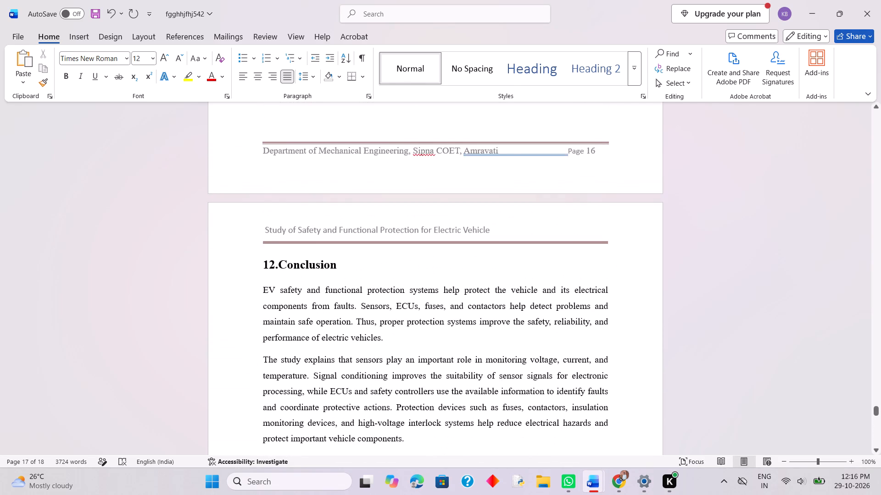
pyautogui.scroll(-2, 321, 441)
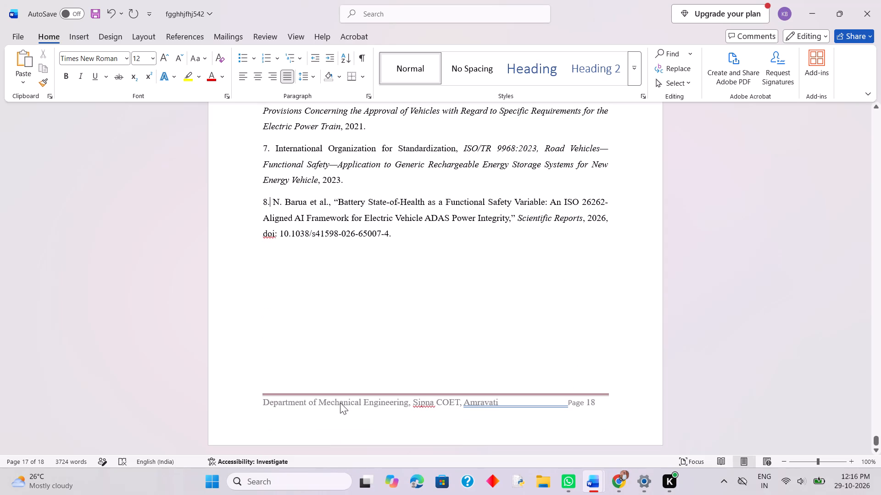
pyautogui.doubleClick(433, 273)
pyautogui.doubleClick(410, 231)
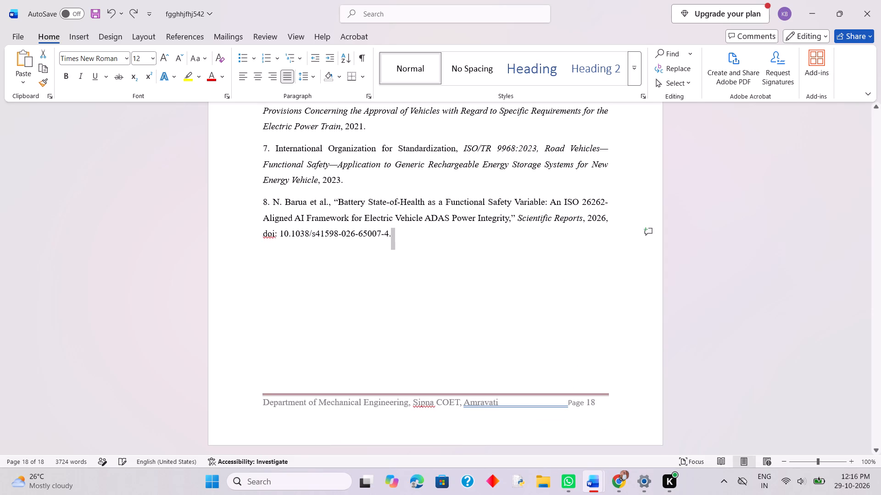
pyautogui.moveTo(392, 211); pyautogui.dragTo(399, 244)
pyautogui.click(399, 244)
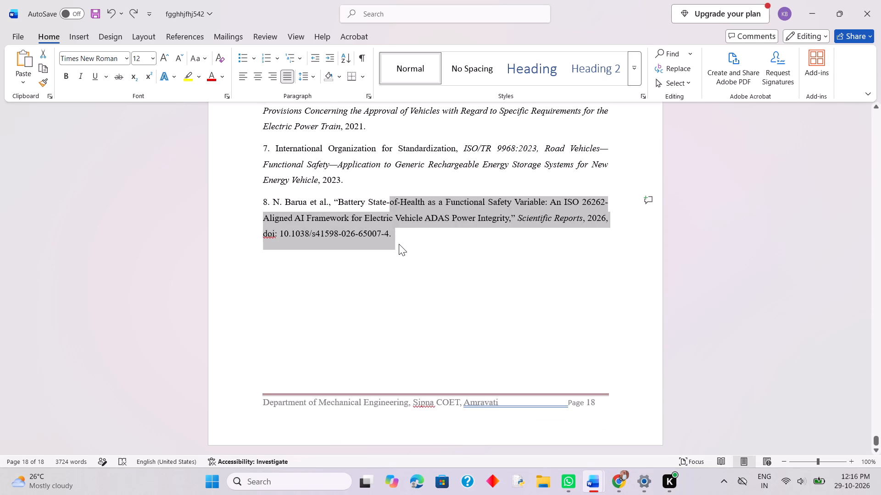
pyautogui.moveTo(399, 244); pyautogui.dragTo(313, 98)
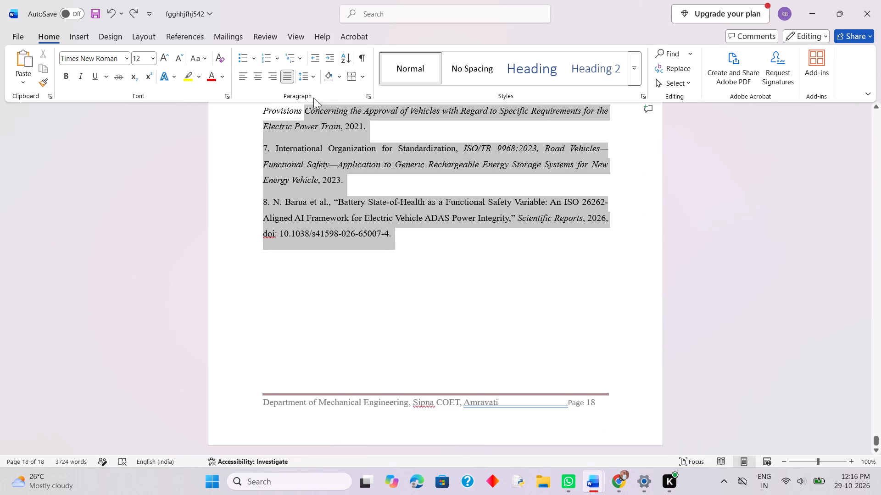
pyautogui.moveTo(313, 98); pyautogui.dragTo(294, 1)
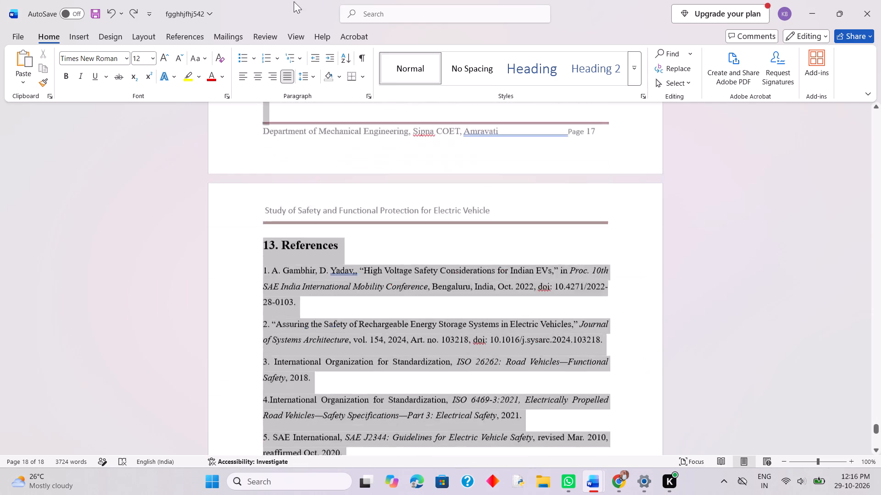
pyautogui.moveTo(294, 1); pyautogui.dragTo(256, 431)
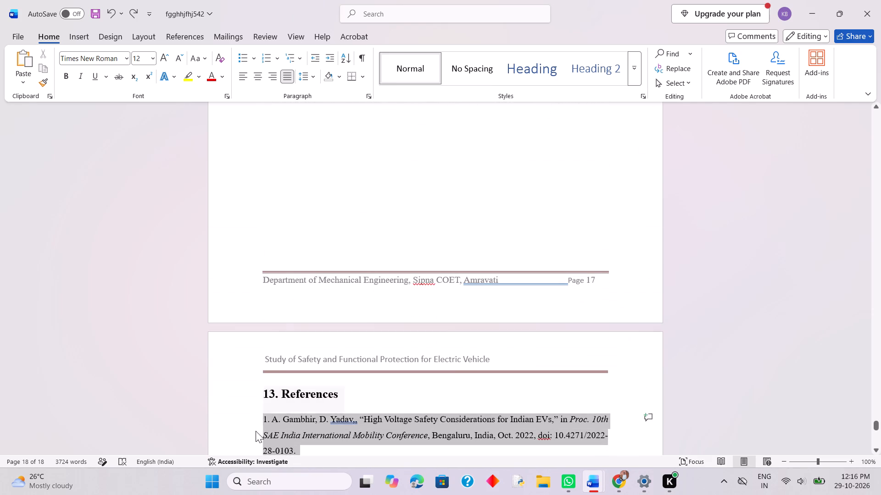
pyautogui.moveTo(256, 431); pyautogui.dragTo(258, 392)
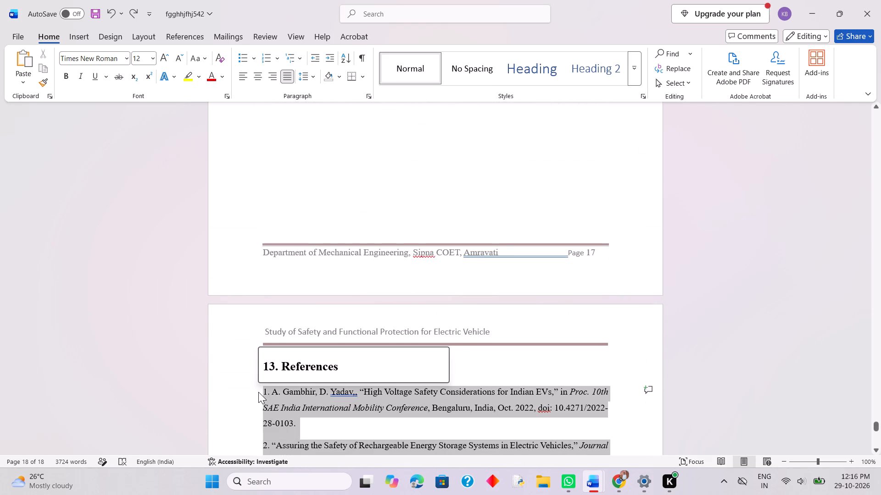
pyautogui.hotkey('ctrl', 'x')
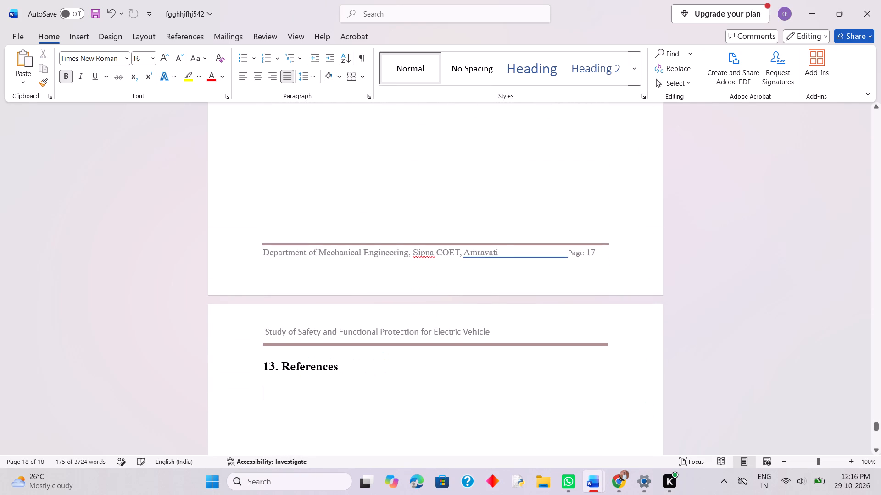
pyautogui.click(390, 389)
pyautogui.scroll(3, 390, 389)
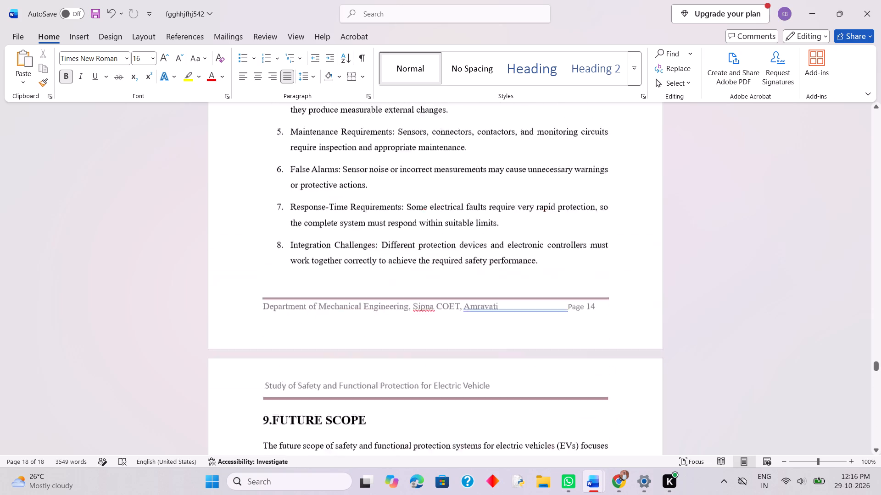
pyautogui.scroll(18, 390, 389)
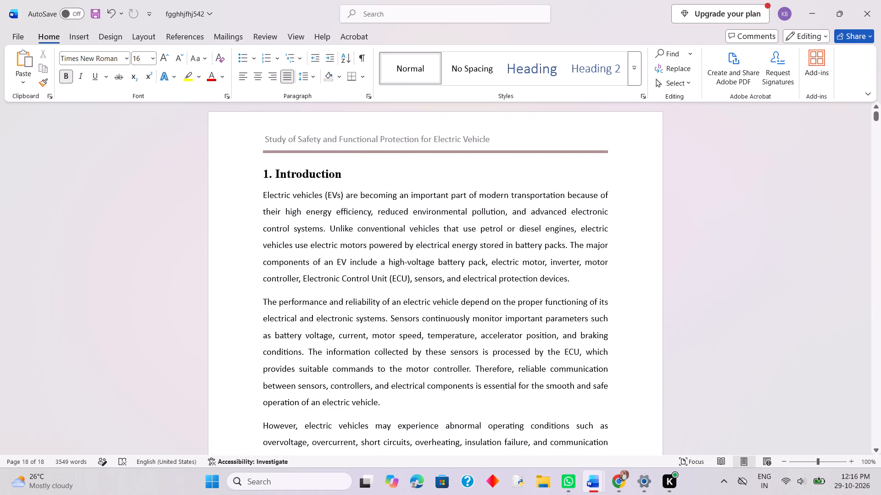
pyautogui.click(17, 36)
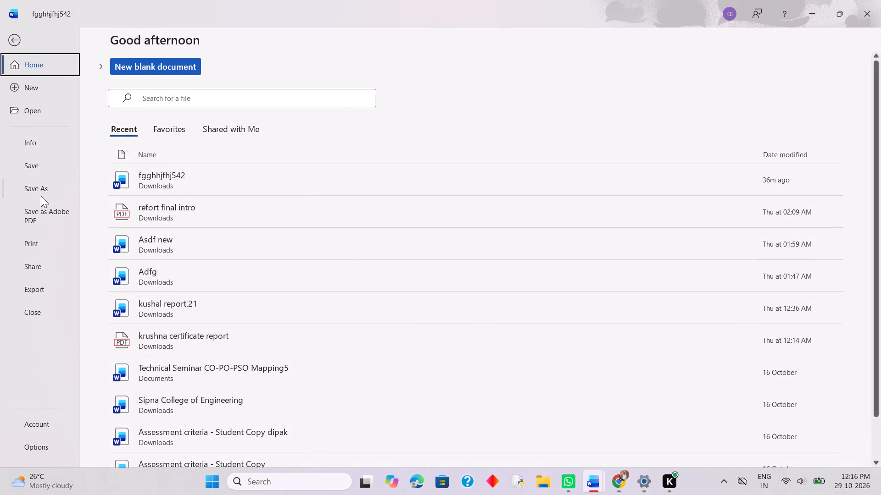
pyautogui.click(41, 195)
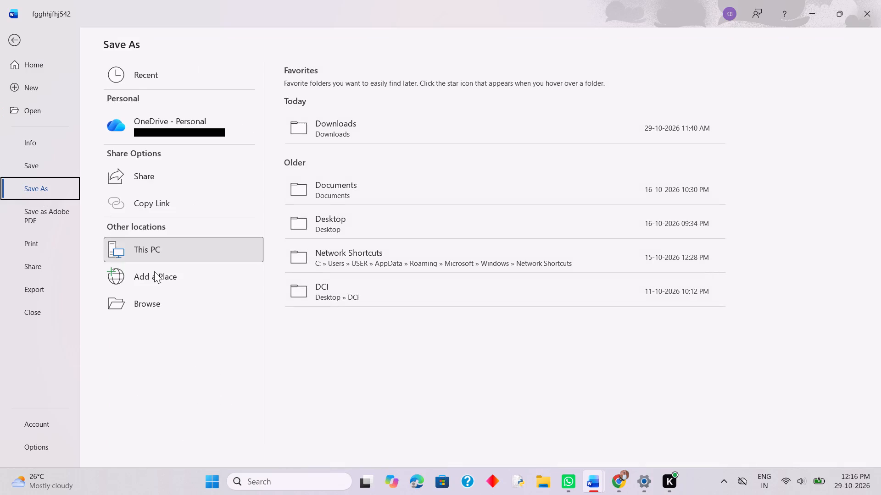
pyautogui.click(356, 136)
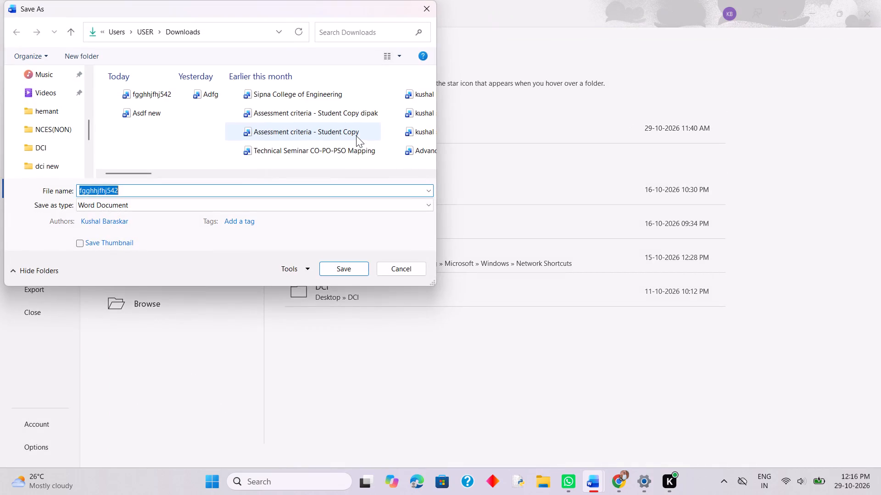
pyautogui.click(315, 185)
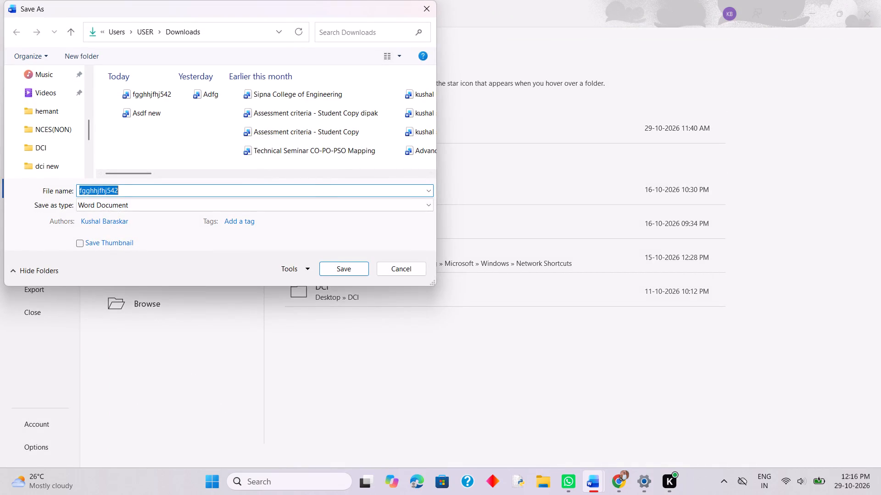
pyautogui.click(313, 190)
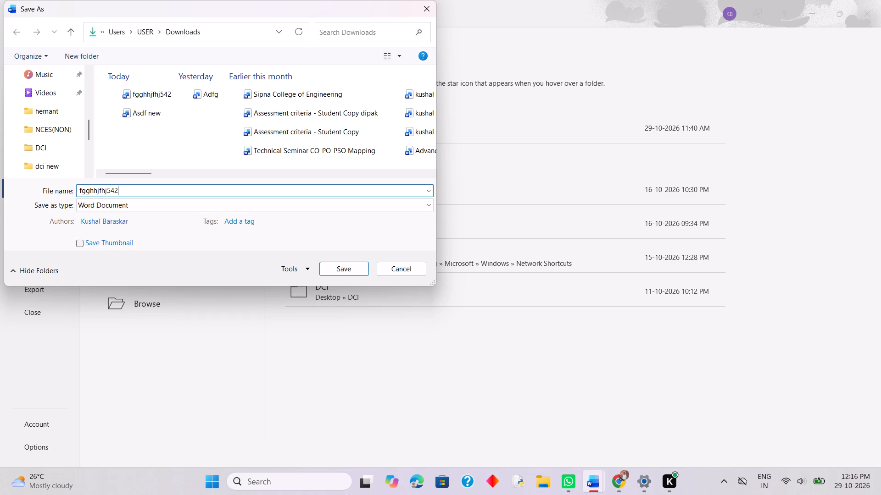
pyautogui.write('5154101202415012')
pyautogui.click(353, 273)
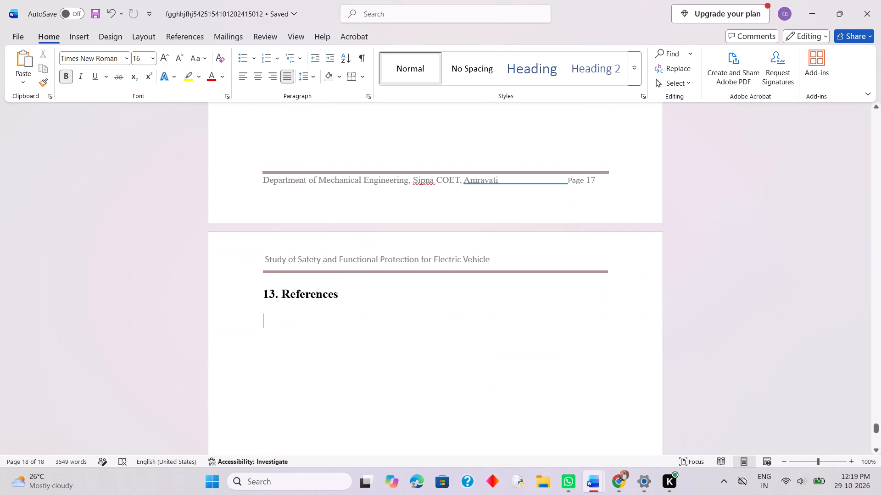
pyautogui.hotkey('ctrl', 'v')
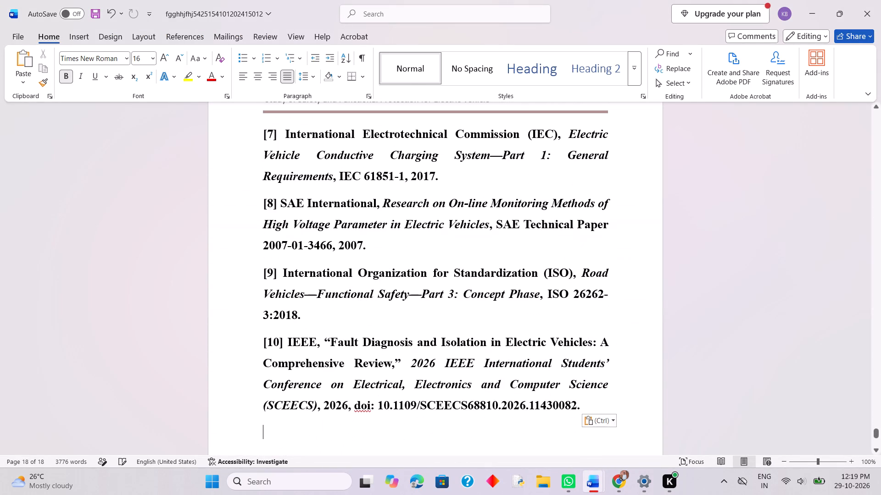
# Remove the bold formatting from all ten pasted references and set their font size to 12.
pyautogui.moveTo(587, 400); pyautogui.dragTo(360, 220)
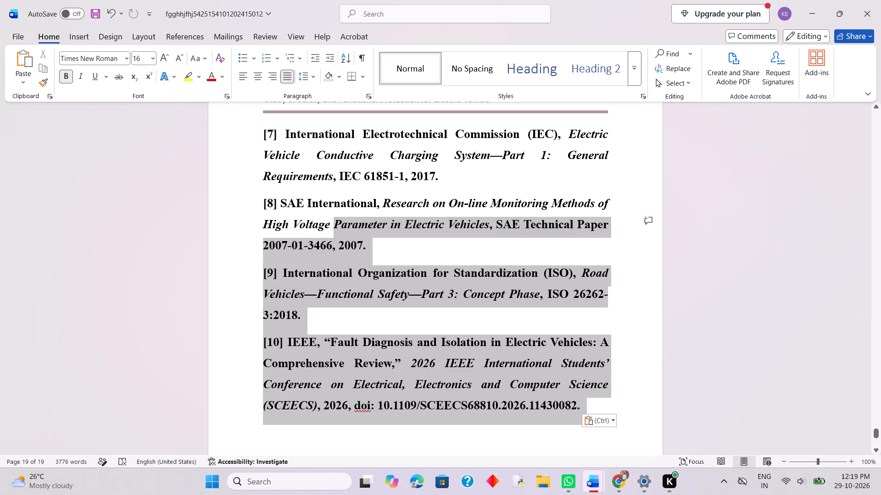
pyautogui.moveTo(360, 220); pyautogui.dragTo(347, 118)
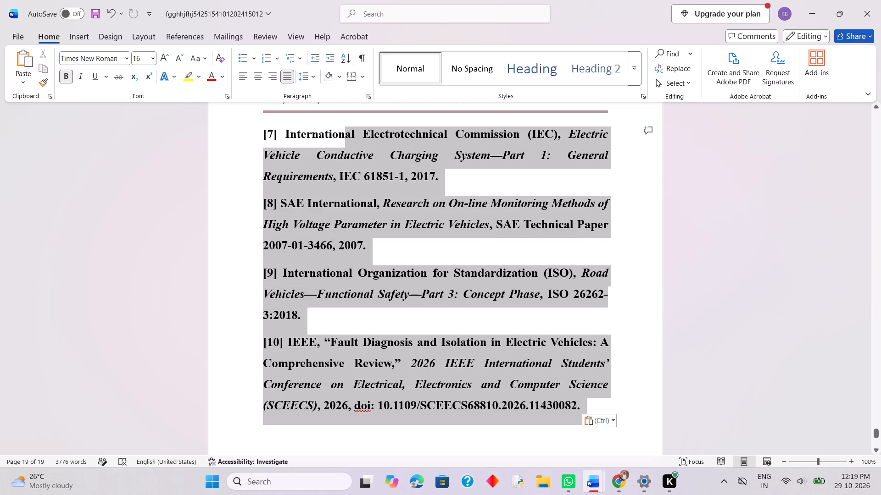
pyautogui.moveTo(347, 118); pyautogui.dragTo(253, 195)
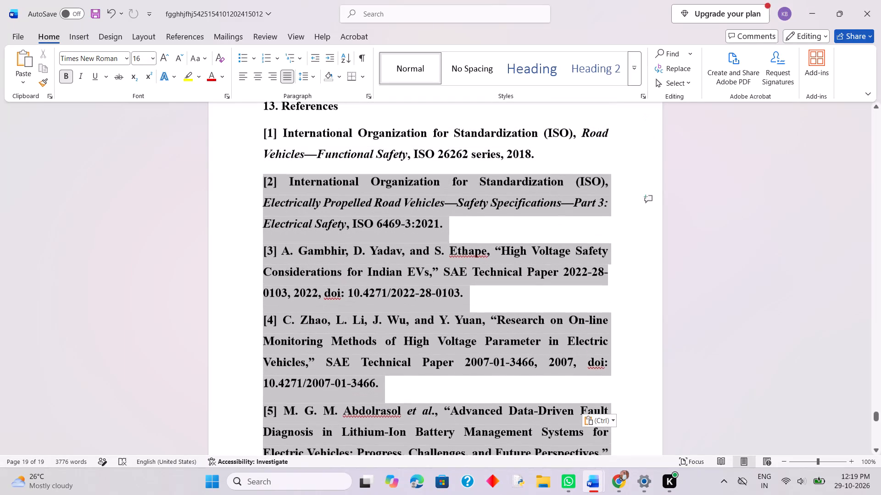
pyautogui.moveTo(253, 195); pyautogui.dragTo(258, 138)
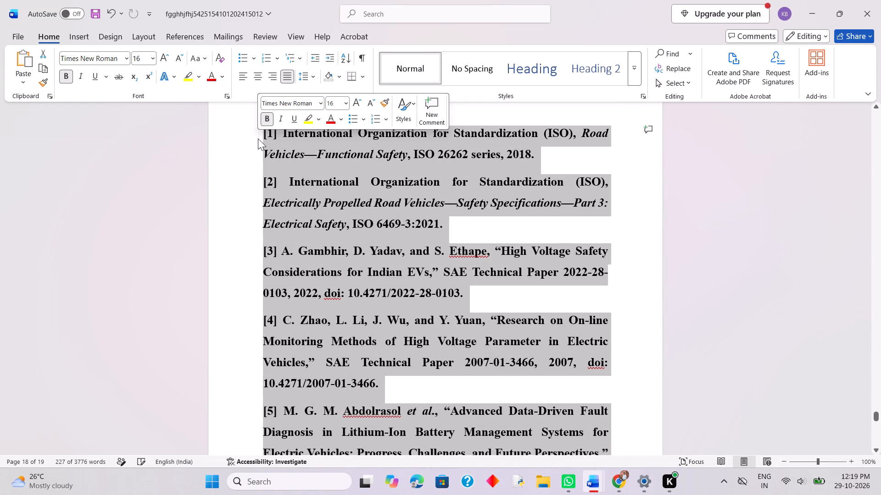
pyautogui.click(270, 118)
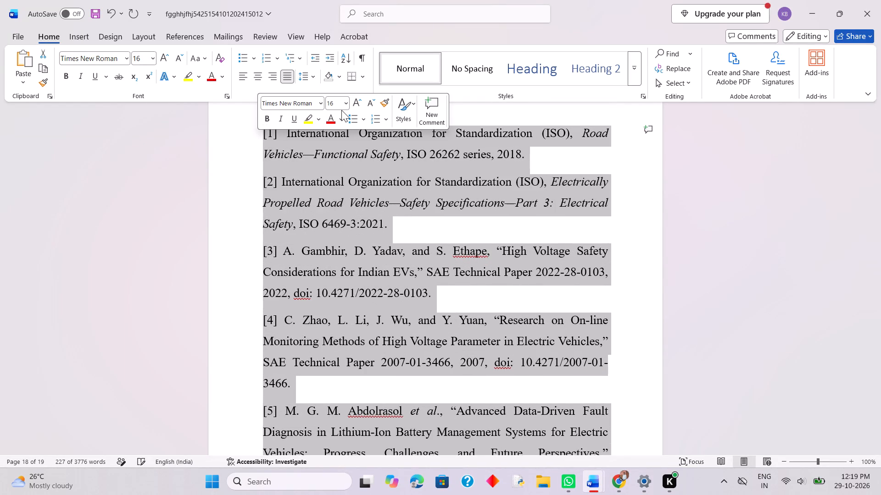
pyautogui.click(344, 105)
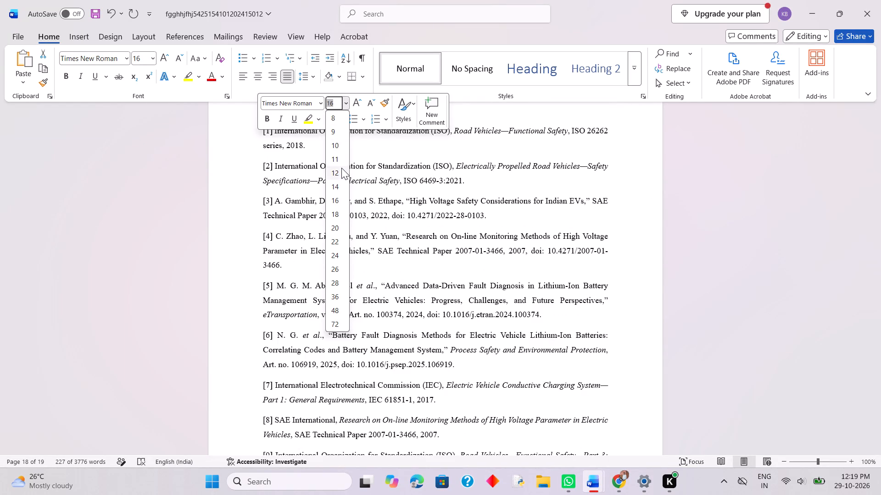
pyautogui.click(341, 168)
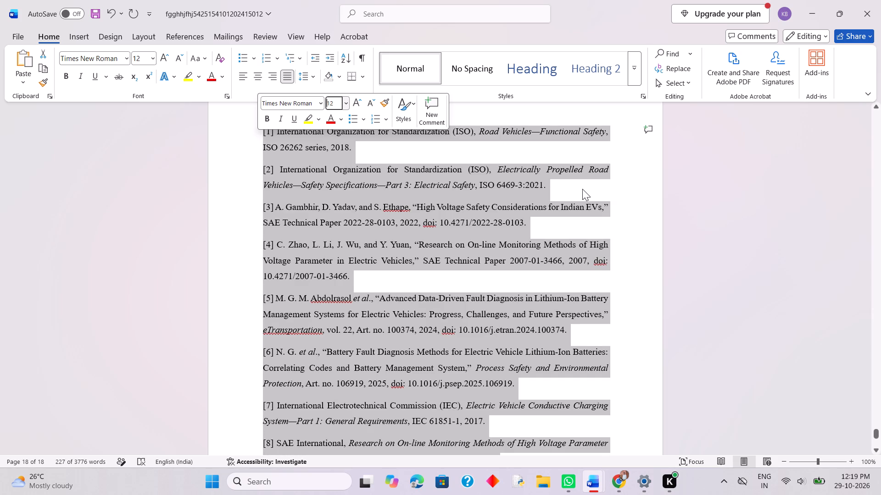
pyautogui.click(621, 199)
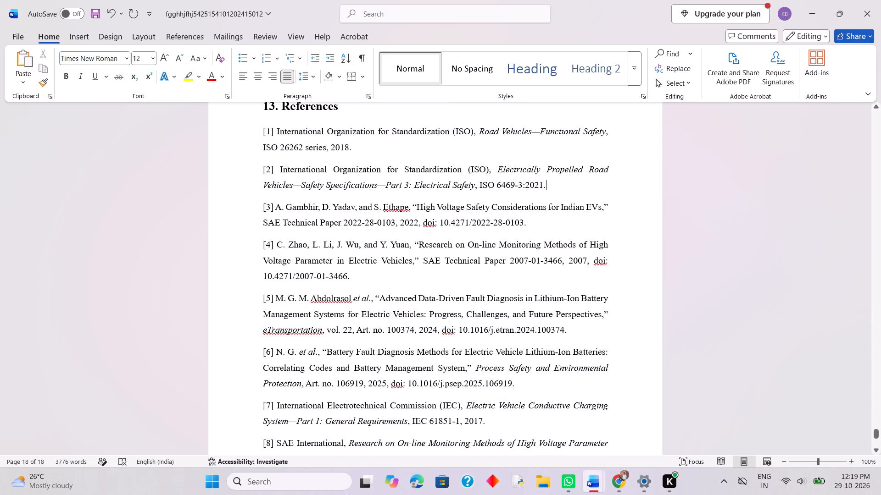
# Check the line spacing setting of all ten references.
pyautogui.moveTo(260, 128); pyautogui.dragTo(488, 467)
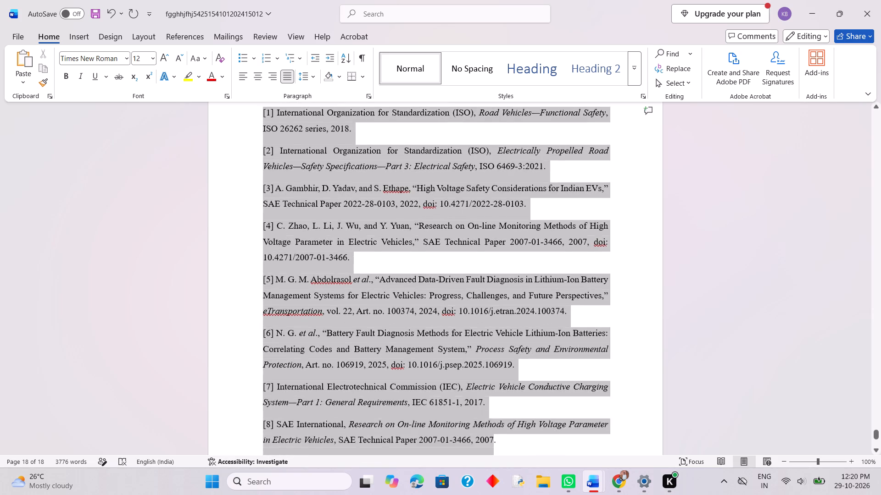
pyautogui.moveTo(488, 467); pyautogui.dragTo(546, 410)
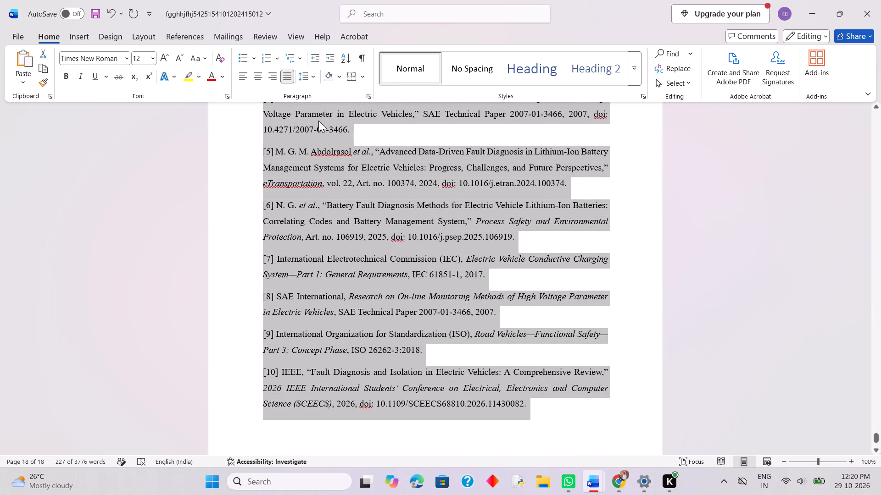
pyautogui.click(311, 79)
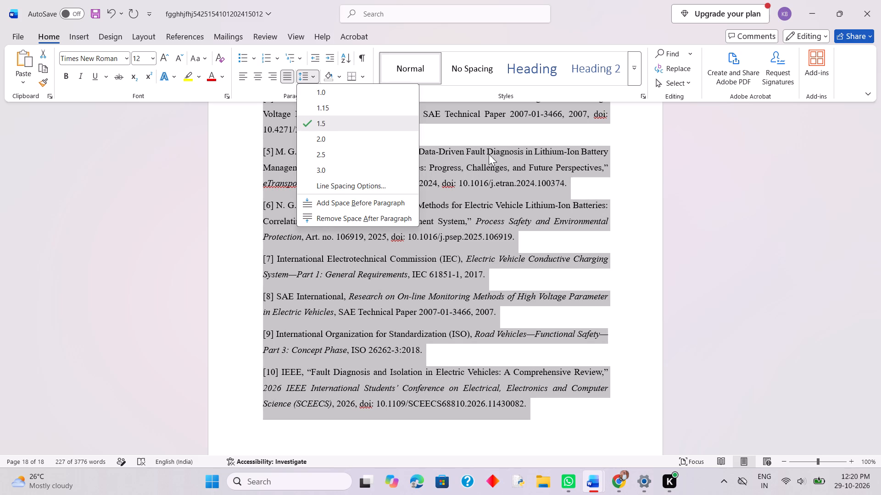
pyautogui.click(500, 139)
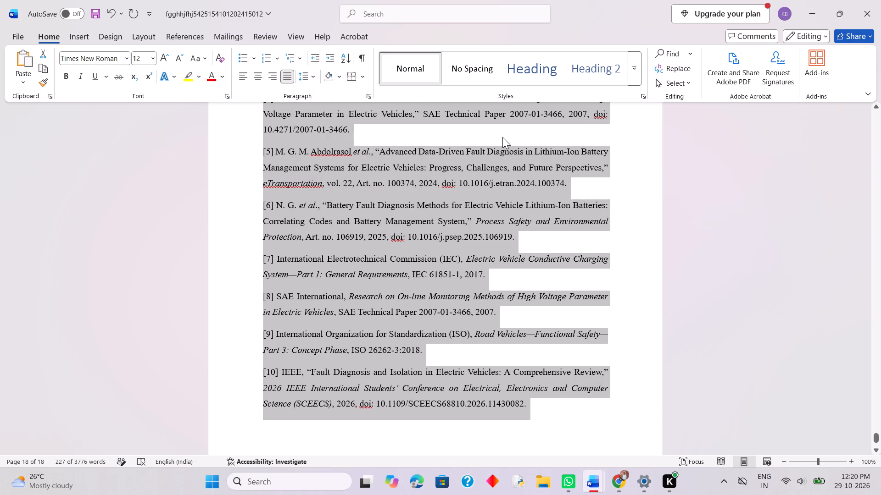
pyautogui.click(502, 137)
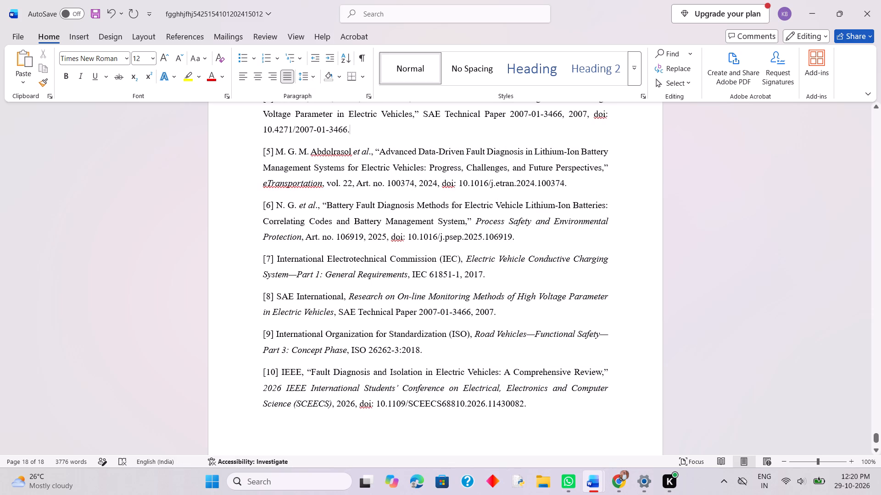
# Cut reference [10], the IEEE "Fault Diagnosis and Isolation in Electric Vehicles" entry, from the end of the list.
pyautogui.moveTo(257, 374); pyautogui.dragTo(503, 409)
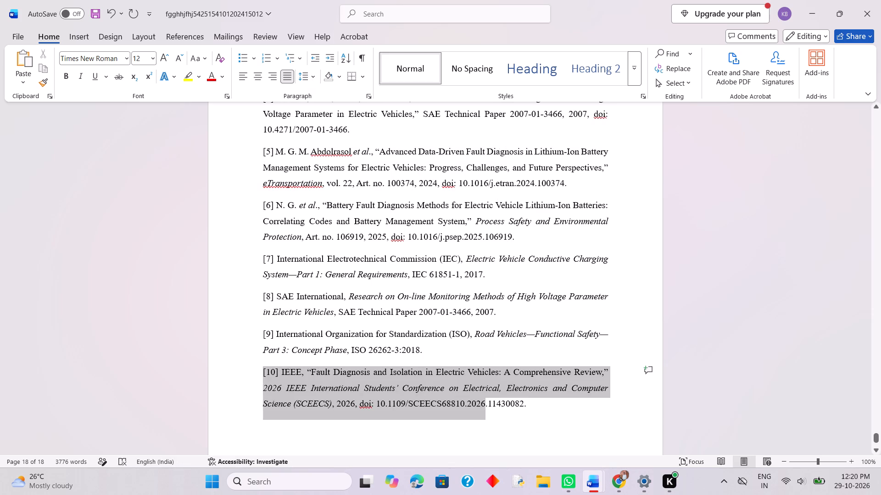
pyautogui.moveTo(503, 409); pyautogui.dragTo(530, 412)
pyautogui.hotkey('ctrl', 'x')
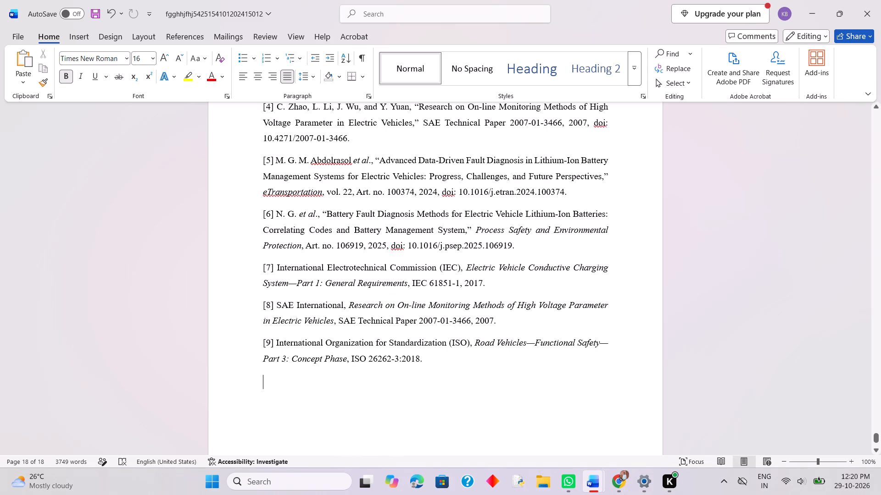
pyautogui.click(426, 358)
# Cut reference [8], the SAE International On-line Monitoring Methods entry, and delete its leftover period and empty line.
pyautogui.moveTo(494, 320); pyautogui.dragTo(257, 304)
pyautogui.hotkey('ctrl', 'x')
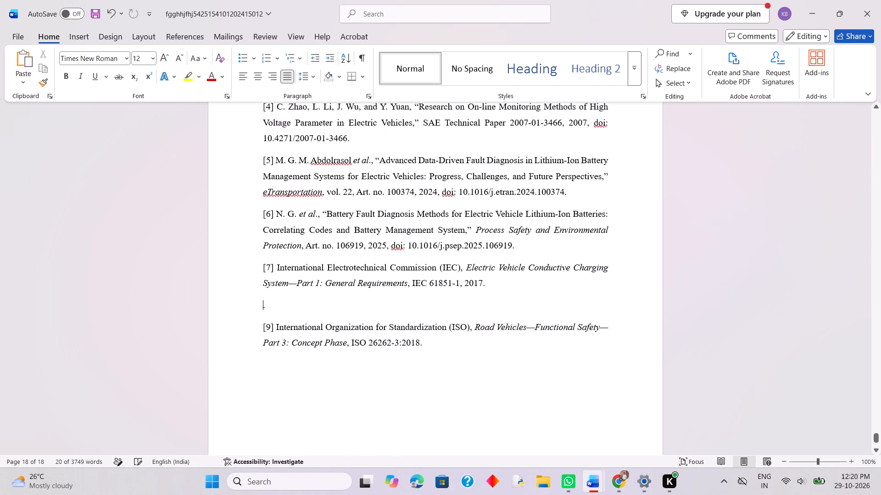
pyautogui.click(275, 304)
pyautogui.press('BackSpace')
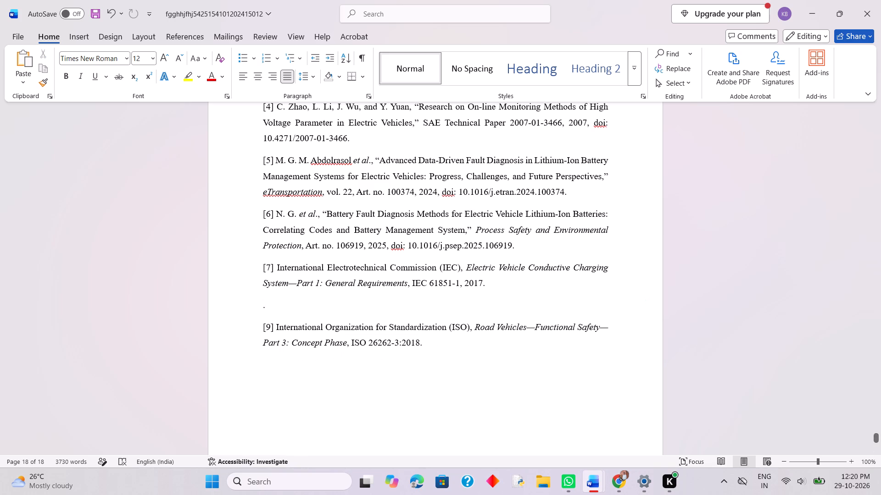
pyautogui.press('BackSpace')
# Review the remaining entries in section 13 References and how they sit on the page.
pyautogui.scroll(1, 275, 304)
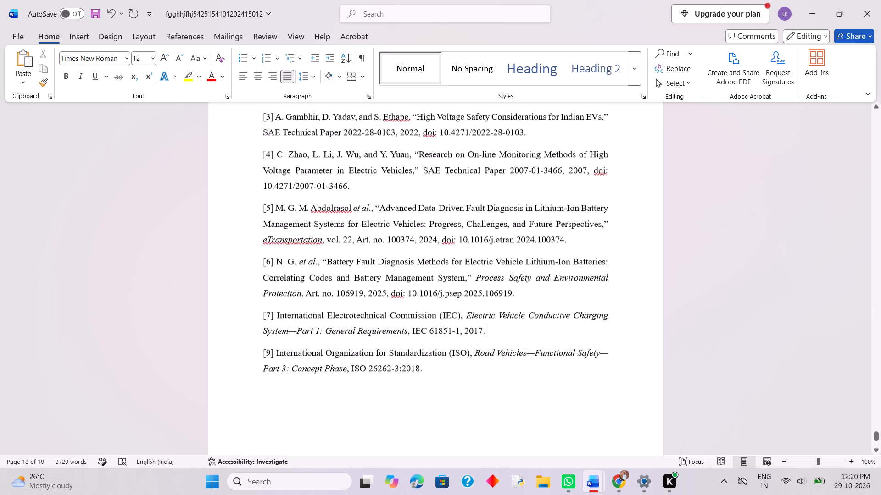
pyautogui.scroll(1, 275, 304)
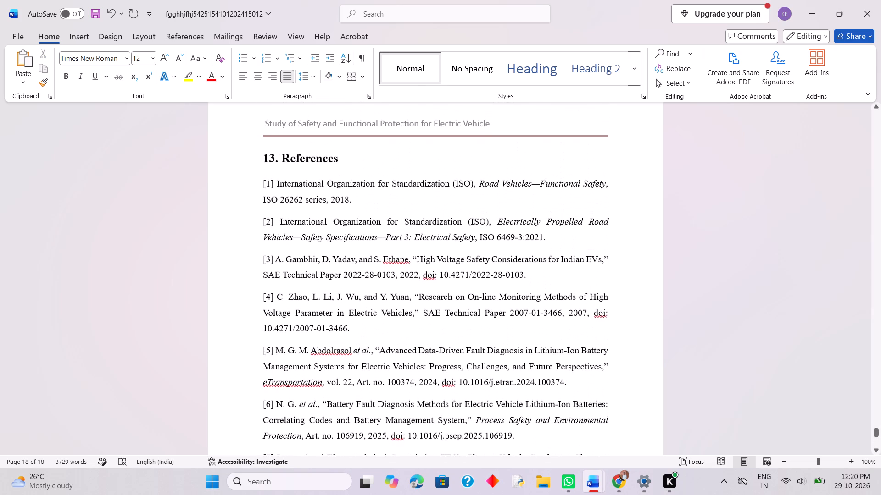
pyautogui.scroll(2, 275, 304)
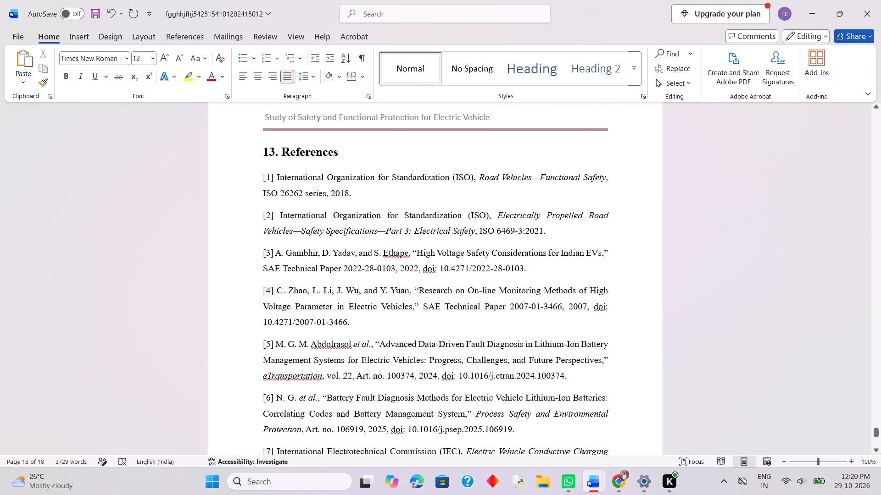
pyautogui.scroll(6, 275, 304)
pyautogui.scroll(-4, 275, 304)
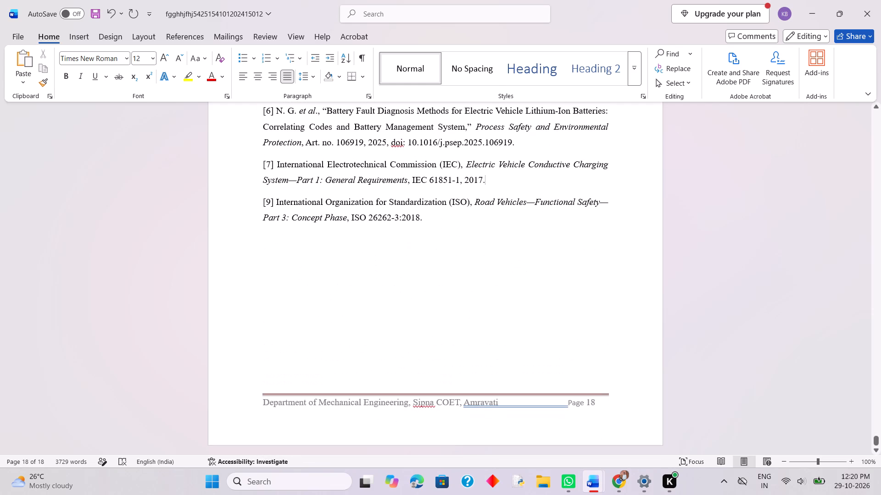
pyautogui.scroll(1, 275, 304)
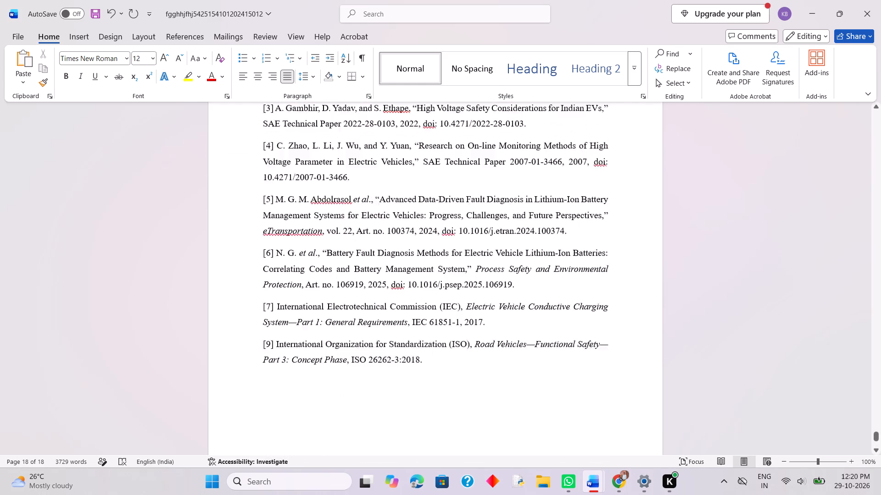
pyautogui.scroll(1, 275, 304)
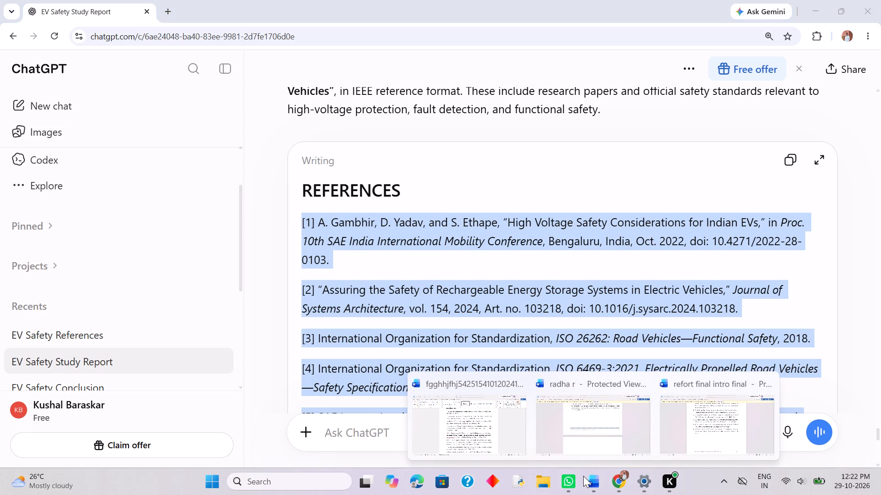
pyautogui.hotkey('ctrl', 'c')
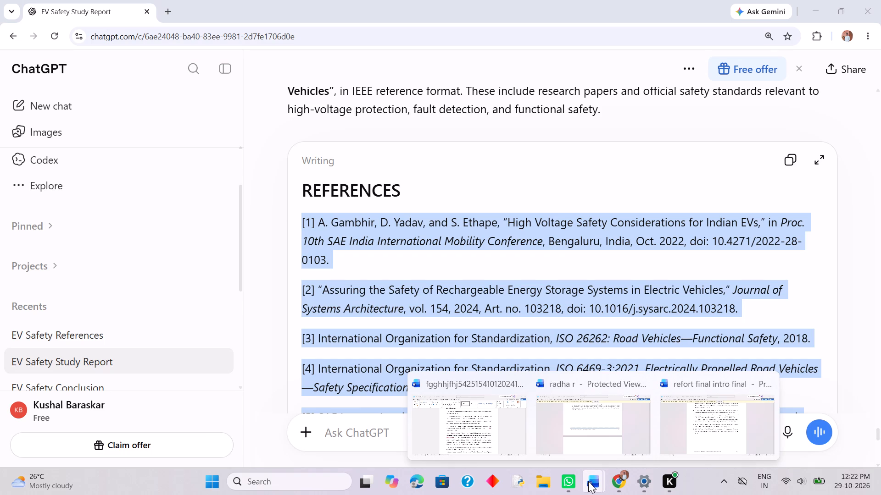
pyautogui.click(588, 481)
pyautogui.click(507, 435)
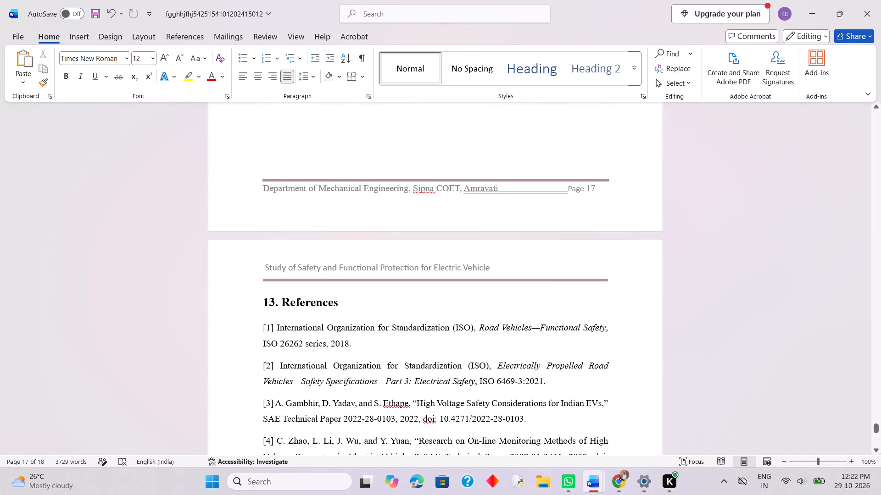
pyautogui.click(262, 328)
pyautogui.hotkey('ctrl', 'v')
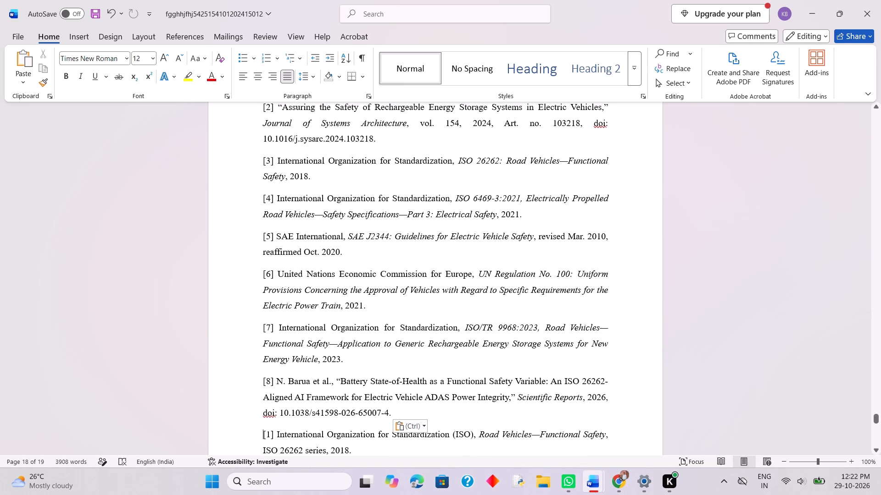
# Cut the old reference list that follows the pasted entry [8], from its [1] ISO 26262 series entry to its final [9] entry.
pyautogui.scroll(-1, 281, 430)
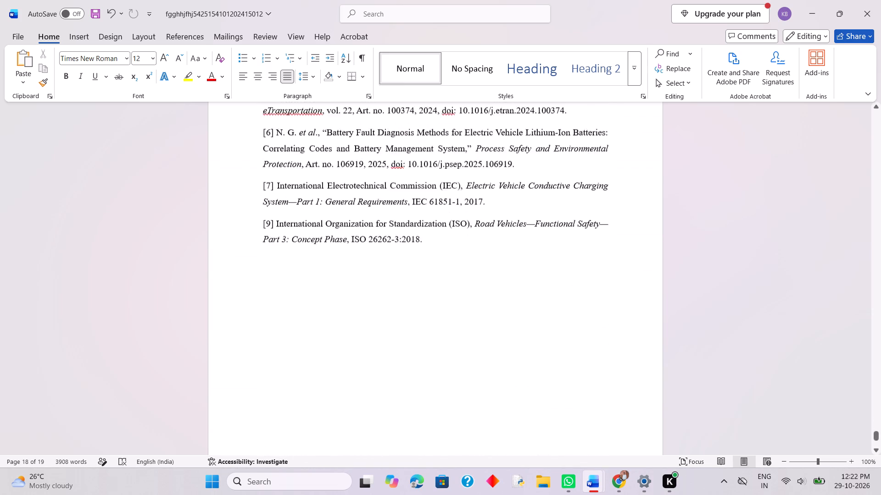
pyautogui.scroll(-1, 281, 430)
pyautogui.moveTo(449, 271); pyautogui.dragTo(273, 178)
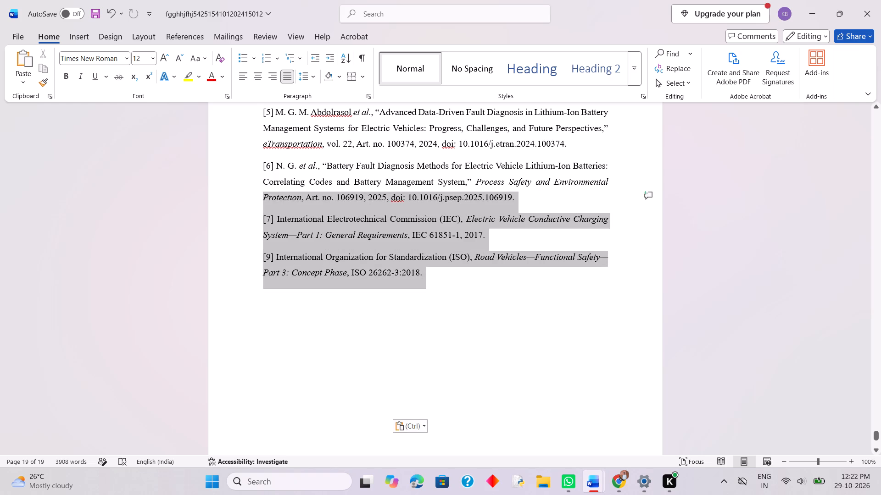
pyautogui.moveTo(273, 178); pyautogui.dragTo(266, 101)
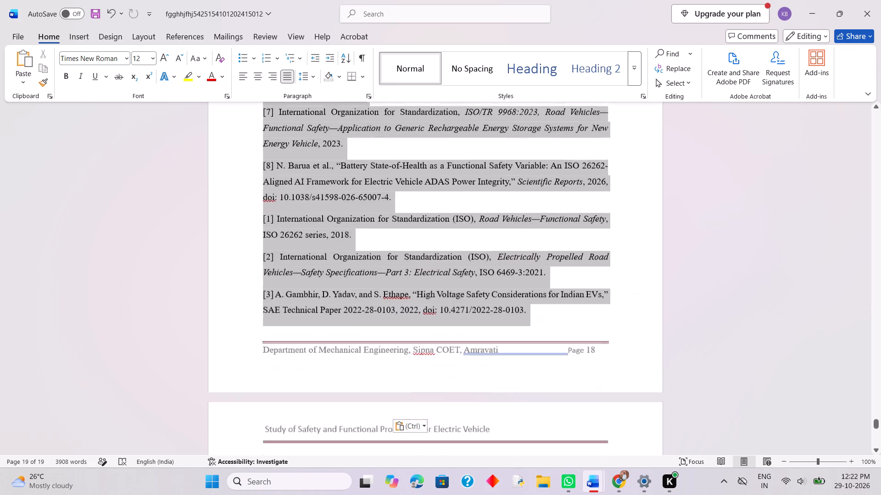
pyautogui.moveTo(266, 101); pyautogui.dragTo(273, 290)
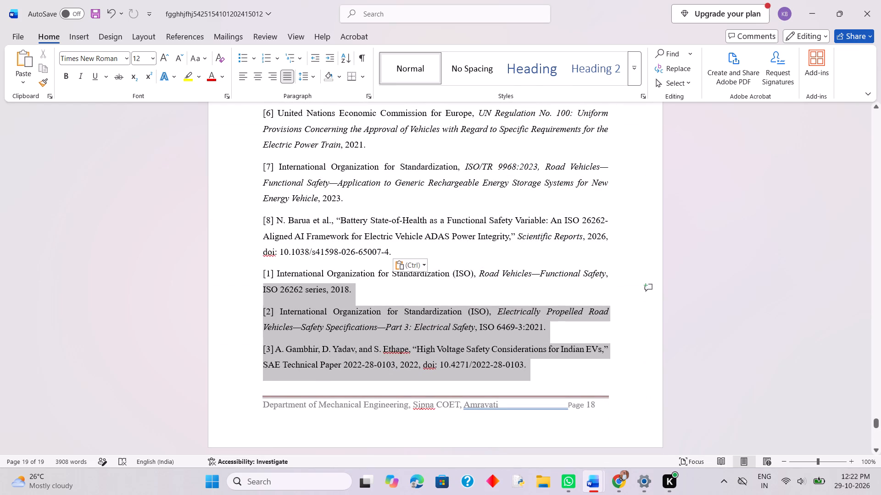
pyautogui.moveTo(273, 290); pyautogui.dragTo(262, 274)
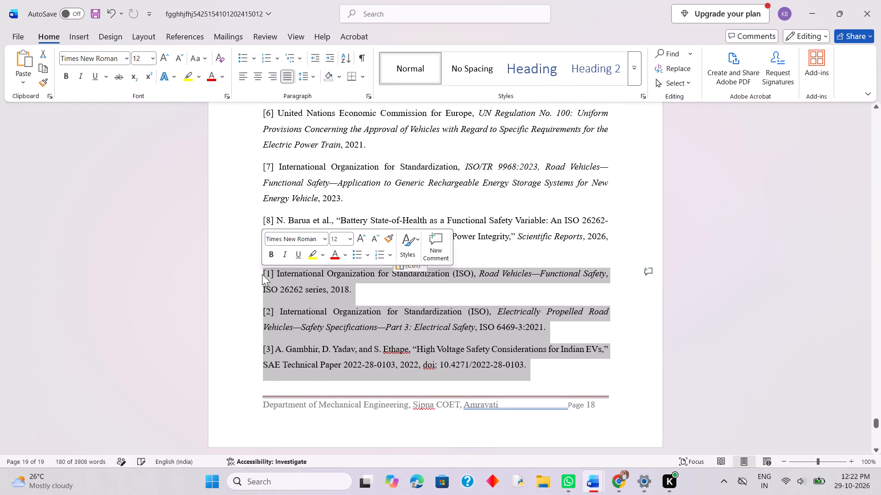
pyautogui.hotkey('ctrl', 'x')
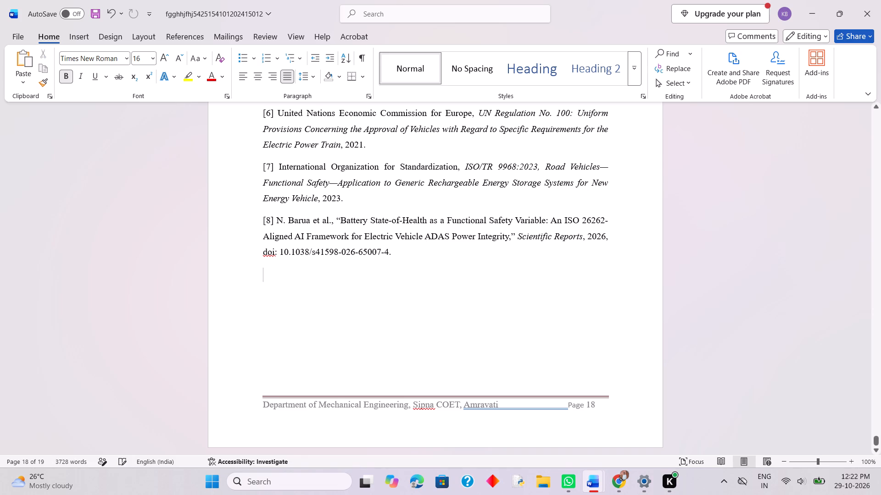
# Remove the bracketed number [1] in front of the first reference, by A. Gambhir et al., under 13. References.
pyautogui.scroll(-1, 457, 329)
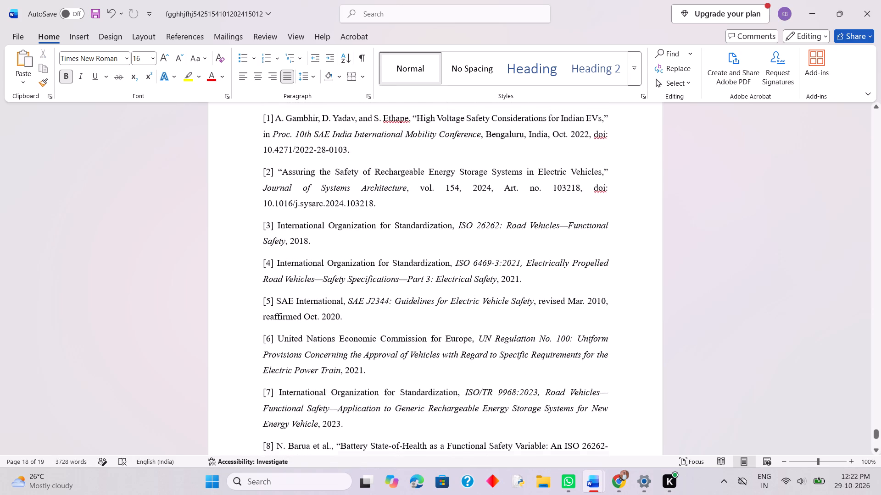
pyautogui.scroll(-1, 457, 329)
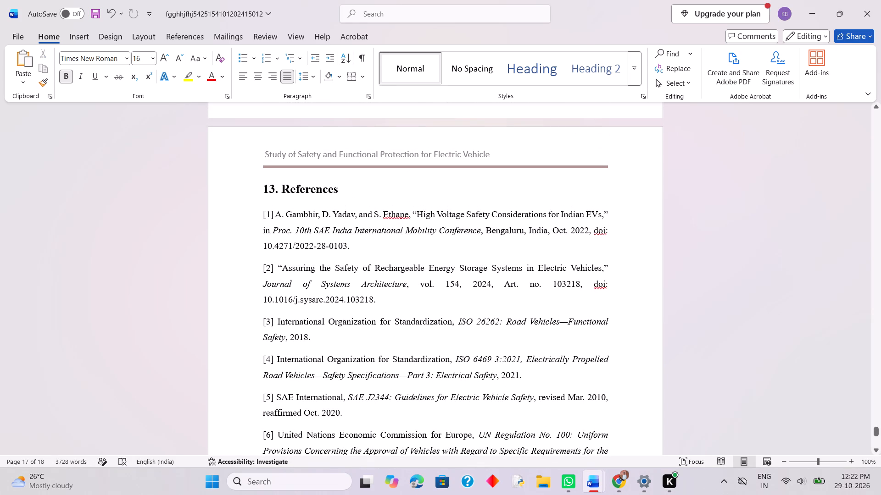
pyautogui.click(273, 214)
pyautogui.press('BackSpace')
pyautogui.press('BackSpace')
pyautogui.press('BackSpace')
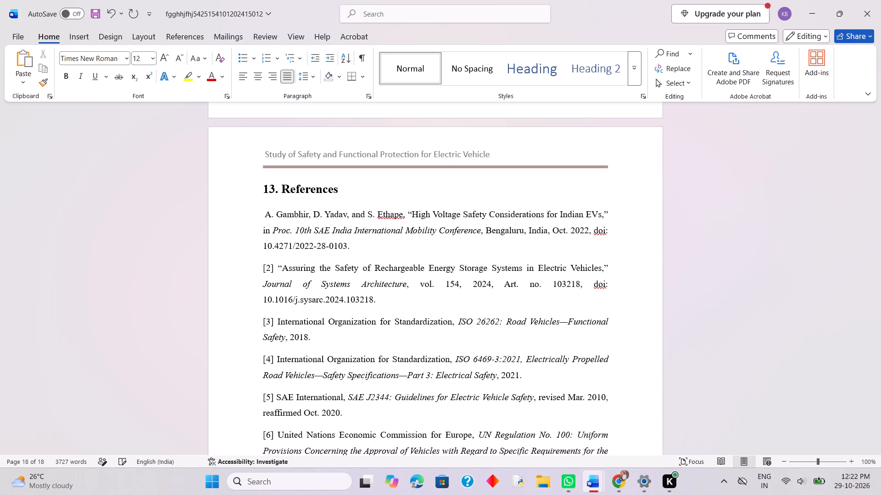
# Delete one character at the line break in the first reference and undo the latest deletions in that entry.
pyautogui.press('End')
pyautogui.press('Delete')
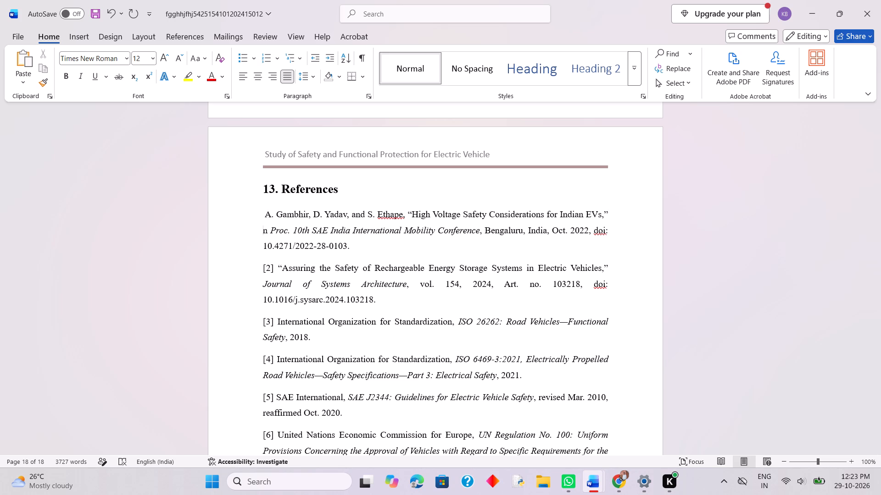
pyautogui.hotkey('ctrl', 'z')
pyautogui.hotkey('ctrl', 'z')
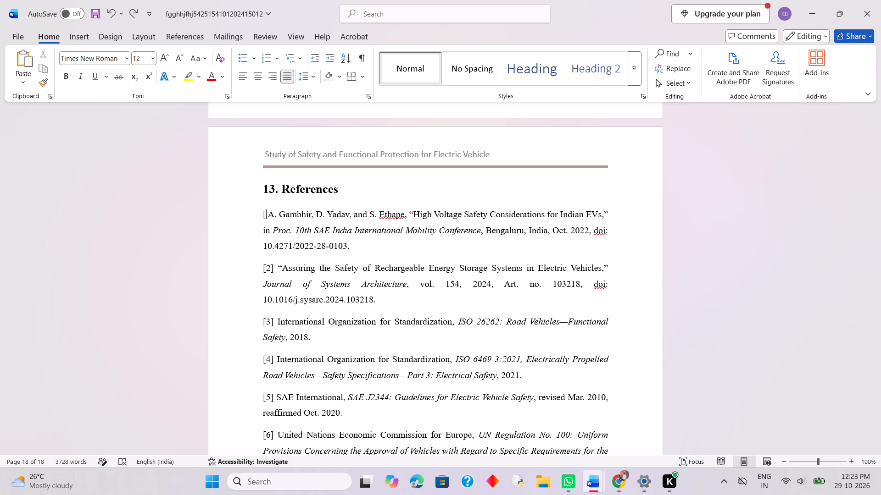
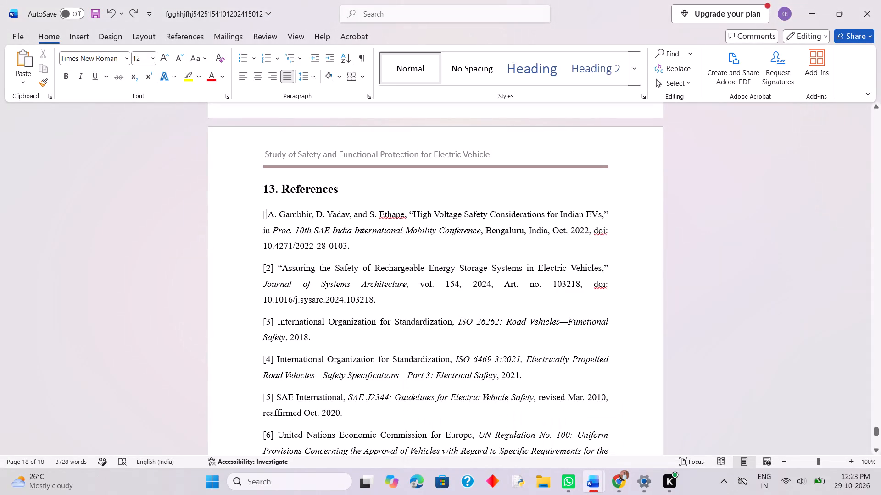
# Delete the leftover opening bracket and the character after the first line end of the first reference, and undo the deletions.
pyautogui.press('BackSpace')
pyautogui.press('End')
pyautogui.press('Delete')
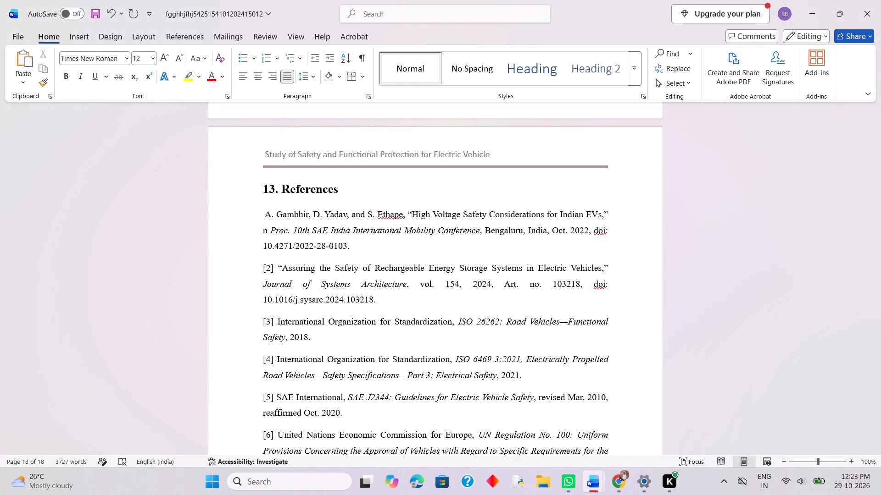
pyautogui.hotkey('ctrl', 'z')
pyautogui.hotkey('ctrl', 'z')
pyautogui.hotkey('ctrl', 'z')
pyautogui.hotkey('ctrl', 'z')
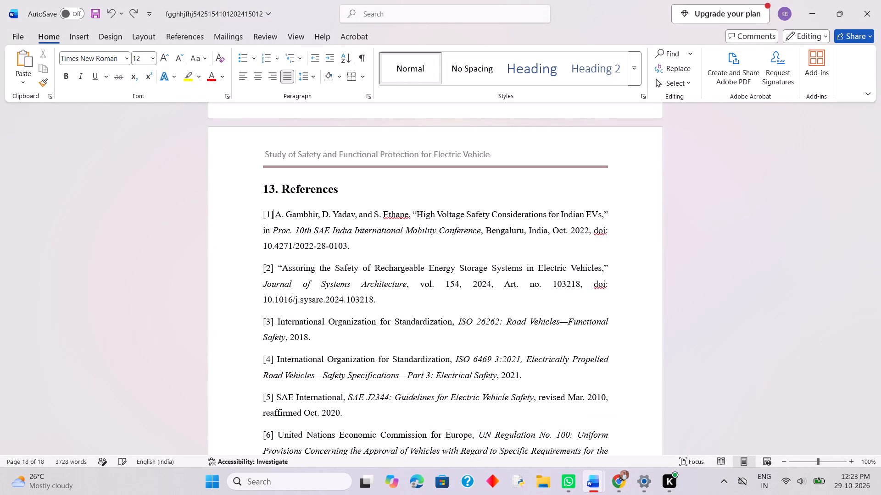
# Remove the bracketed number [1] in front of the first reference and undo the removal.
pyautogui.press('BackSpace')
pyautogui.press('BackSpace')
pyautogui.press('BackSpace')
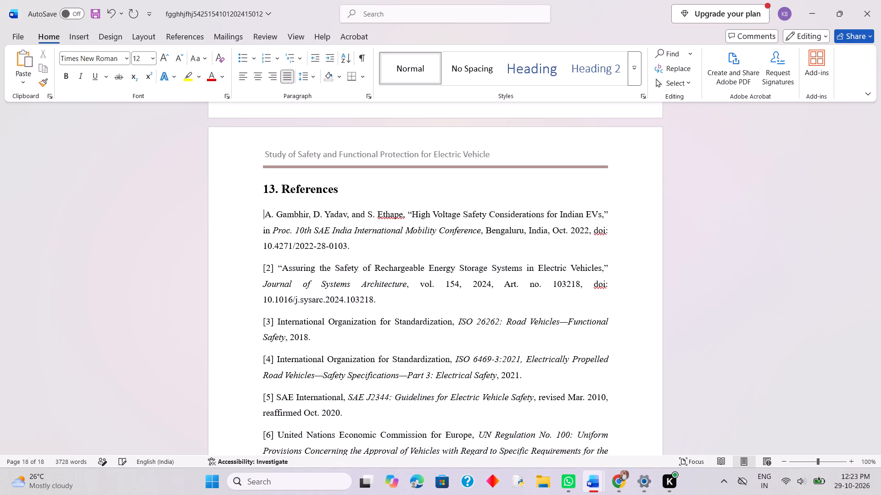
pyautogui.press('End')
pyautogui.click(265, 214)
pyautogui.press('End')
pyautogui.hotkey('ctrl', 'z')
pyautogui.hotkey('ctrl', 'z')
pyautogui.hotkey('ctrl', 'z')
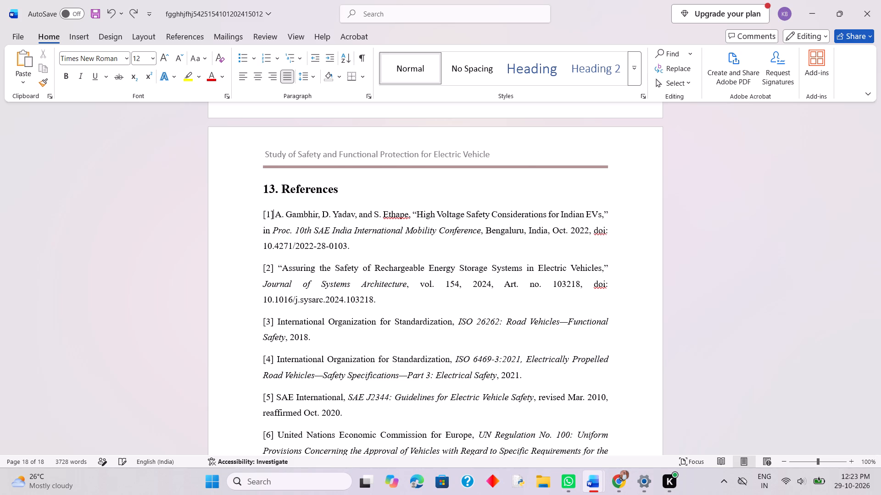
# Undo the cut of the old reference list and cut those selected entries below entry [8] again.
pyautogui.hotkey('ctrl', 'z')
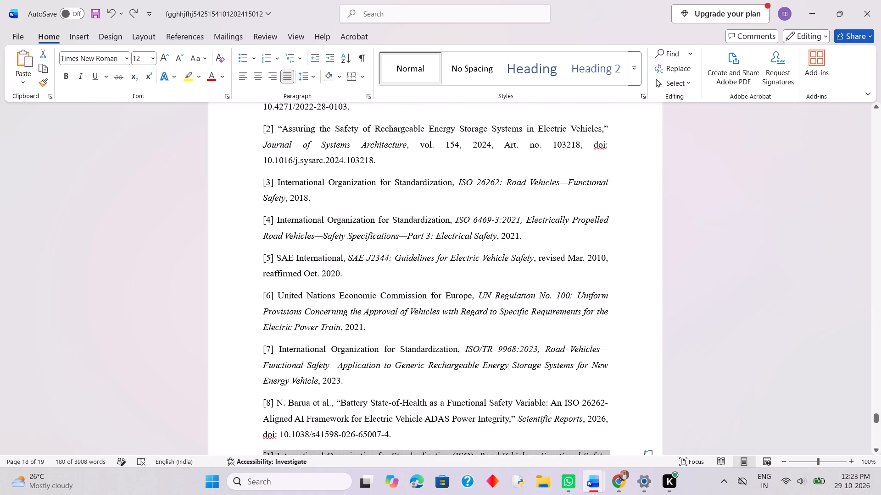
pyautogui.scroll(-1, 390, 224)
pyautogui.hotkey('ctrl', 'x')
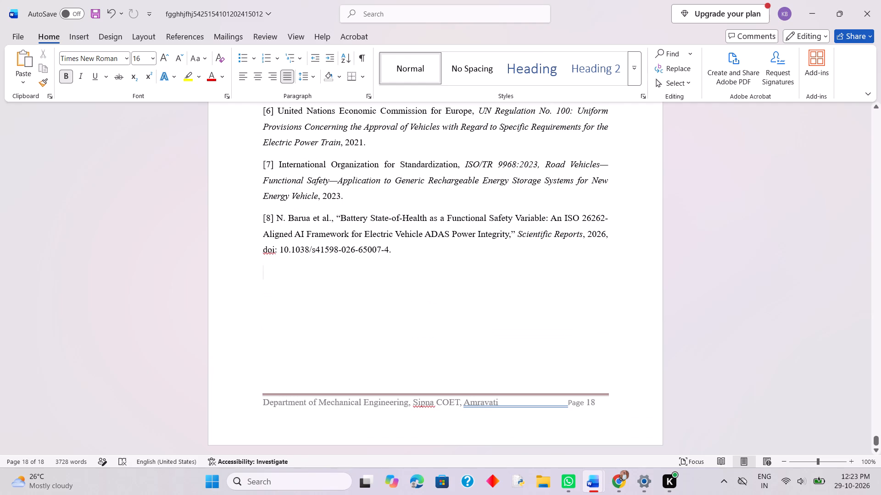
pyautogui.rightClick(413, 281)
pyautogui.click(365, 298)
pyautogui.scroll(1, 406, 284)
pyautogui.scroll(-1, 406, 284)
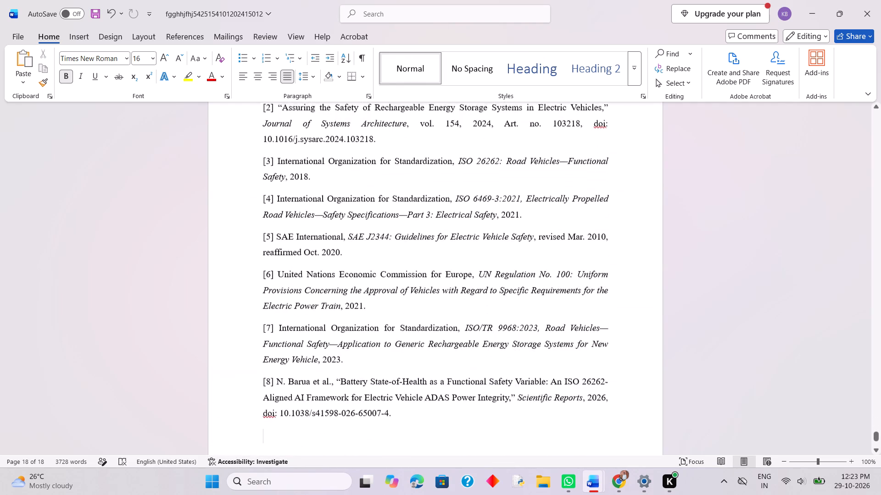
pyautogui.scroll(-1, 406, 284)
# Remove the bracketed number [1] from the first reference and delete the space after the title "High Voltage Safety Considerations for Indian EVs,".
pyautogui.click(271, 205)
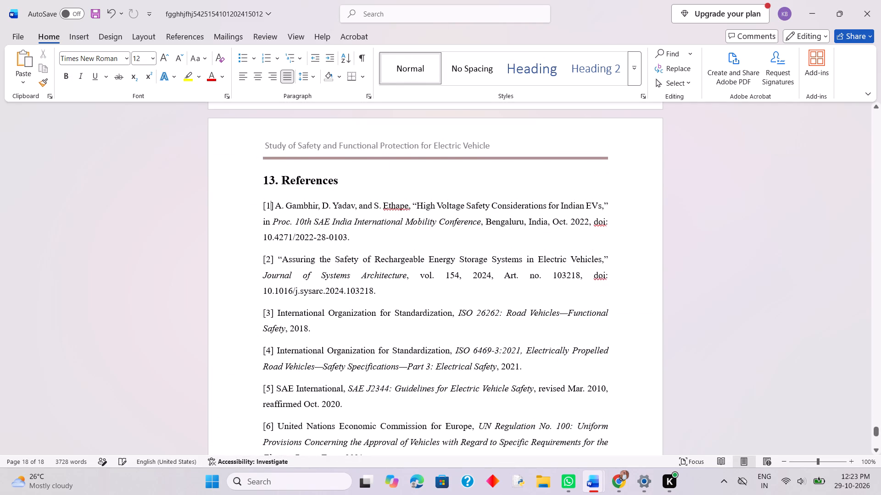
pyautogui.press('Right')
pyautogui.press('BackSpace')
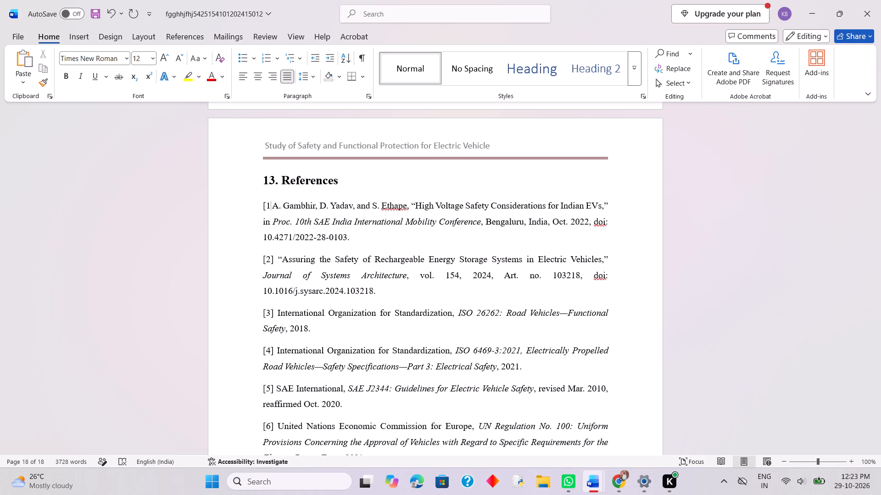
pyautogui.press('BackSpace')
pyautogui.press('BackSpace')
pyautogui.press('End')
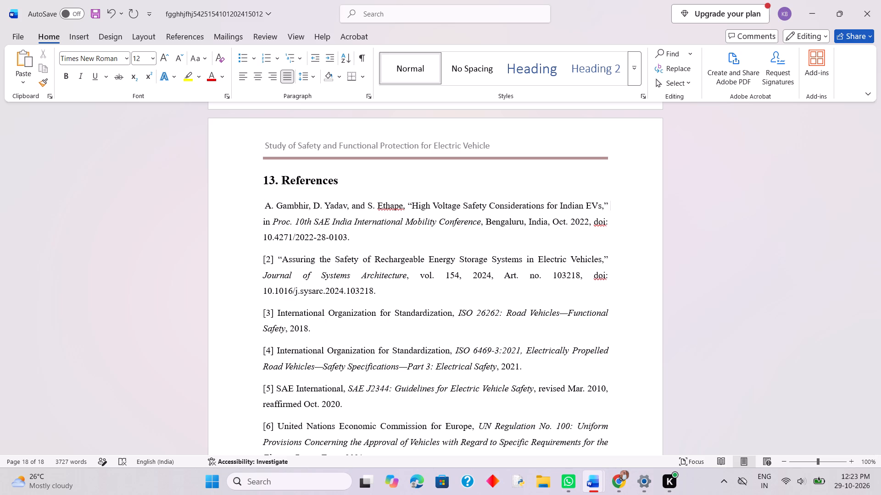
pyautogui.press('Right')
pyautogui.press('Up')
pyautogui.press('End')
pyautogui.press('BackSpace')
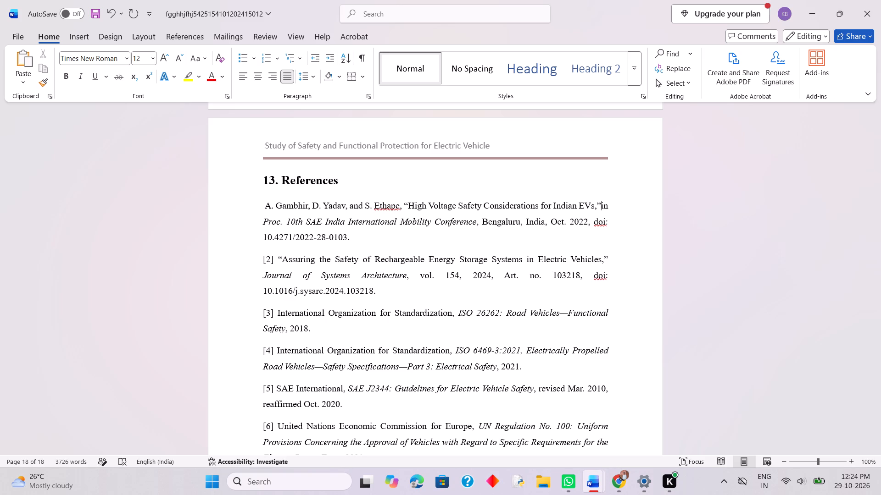
# Undo the edits back through the pasted bracketed lists until the earlier list numbered 1. to 8. is under 13. References.
pyautogui.hotkey('ctrl', 'z')
pyautogui.hotkey('ctrl', 'z')
pyautogui.hotkey('ctrl', 'z')
pyautogui.hotkey('ctrl', 'z')
pyautogui.hotkey('ctrl', 'z')
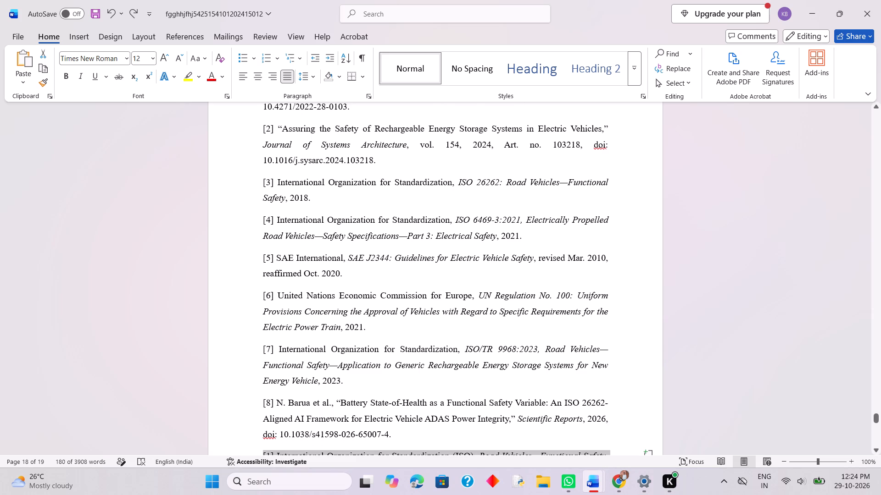
pyautogui.hotkey('ctrl', 'z')
pyautogui.hotkey('ctrl', 'z')
pyautogui.hotkey('ctrl', 'z')
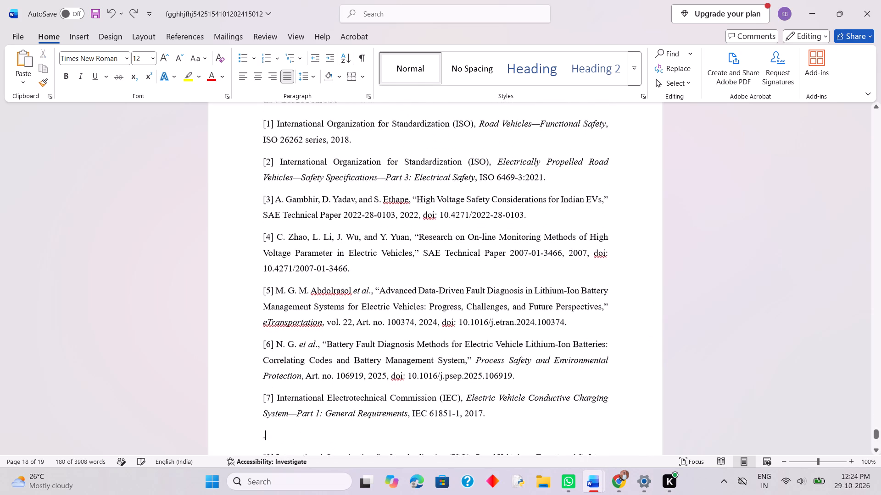
pyautogui.hotkey('ctrl', 'z')
pyautogui.hotkey('ctrl', 'z')
pyautogui.hotkey('ctrl', 'z')
pyautogui.hotkey('ctrl', 'z')
pyautogui.hotkey('ctrl', 'z')
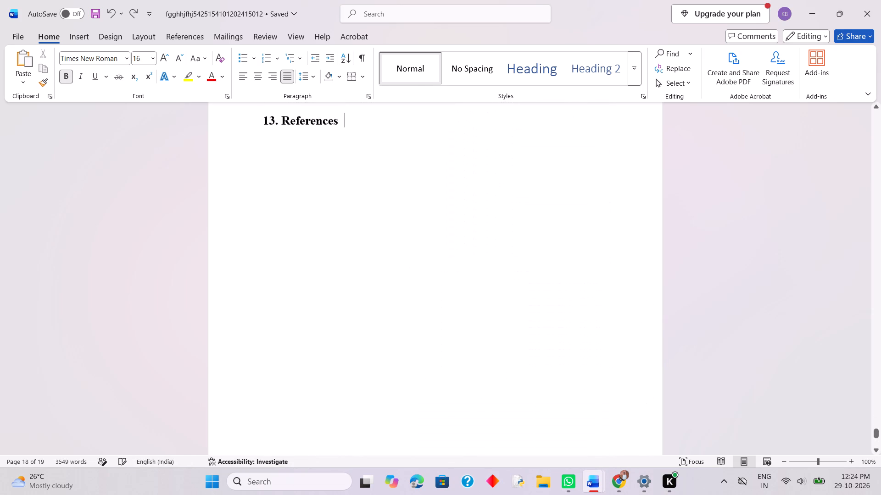
pyautogui.hotkey('ctrl', 'z')
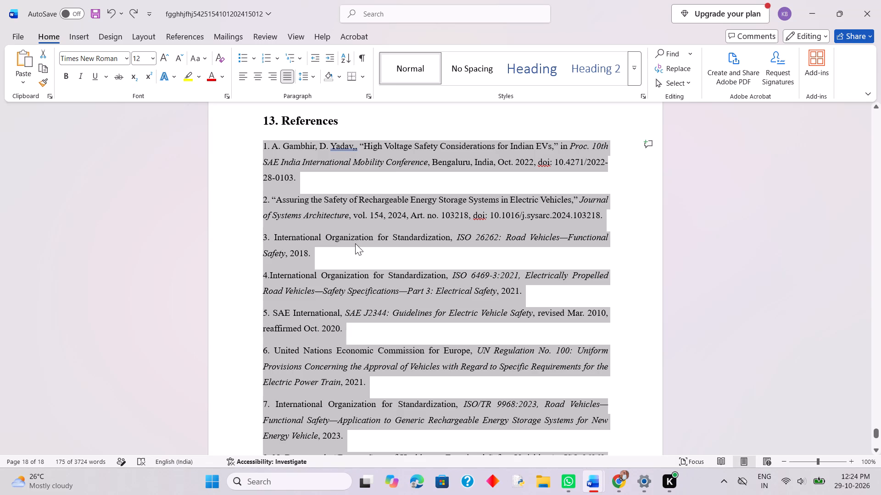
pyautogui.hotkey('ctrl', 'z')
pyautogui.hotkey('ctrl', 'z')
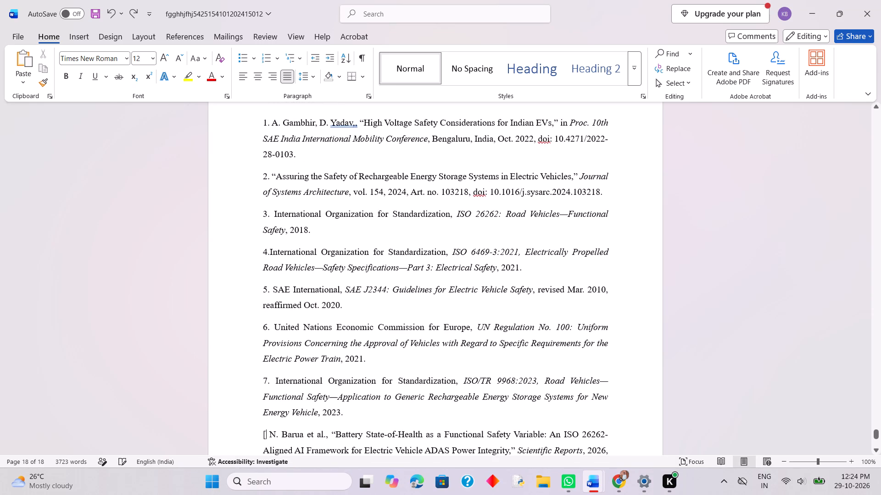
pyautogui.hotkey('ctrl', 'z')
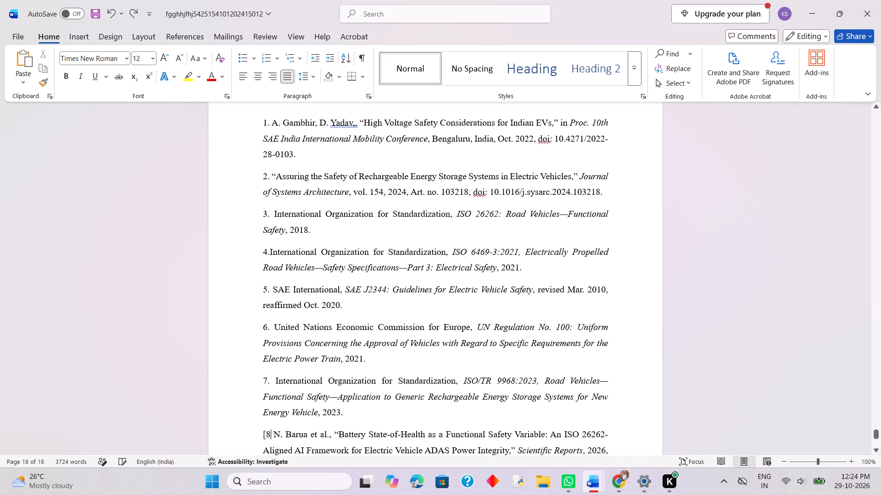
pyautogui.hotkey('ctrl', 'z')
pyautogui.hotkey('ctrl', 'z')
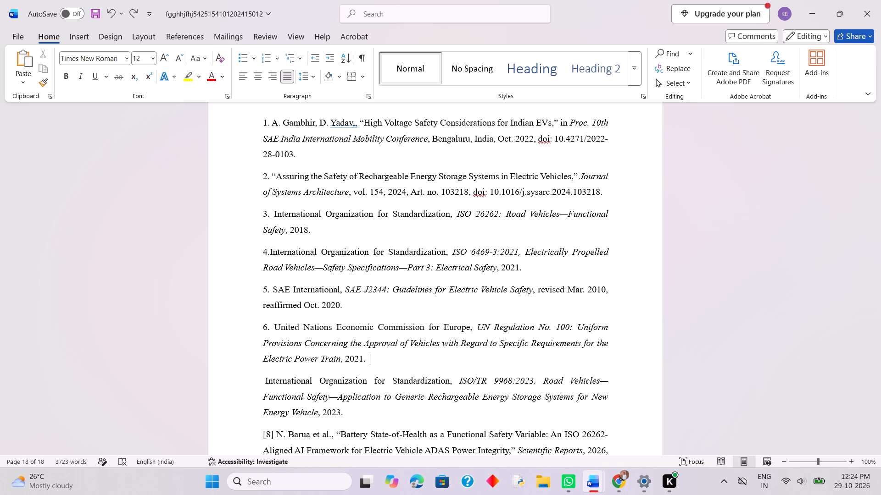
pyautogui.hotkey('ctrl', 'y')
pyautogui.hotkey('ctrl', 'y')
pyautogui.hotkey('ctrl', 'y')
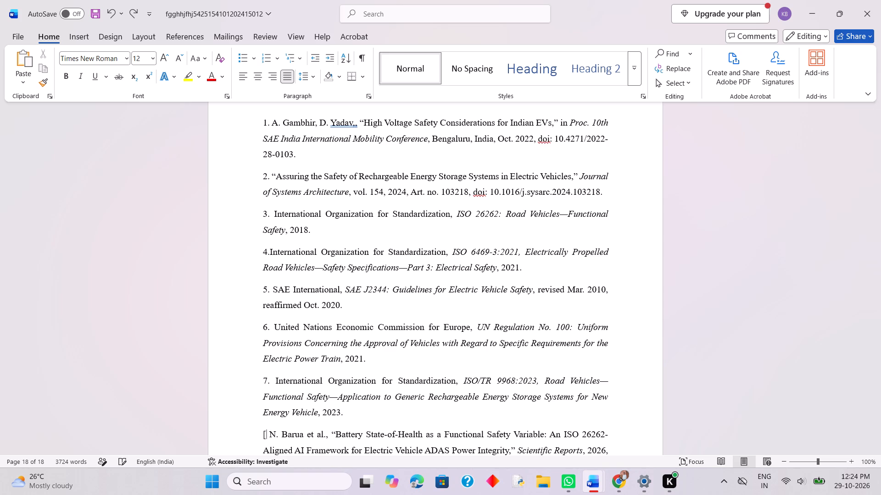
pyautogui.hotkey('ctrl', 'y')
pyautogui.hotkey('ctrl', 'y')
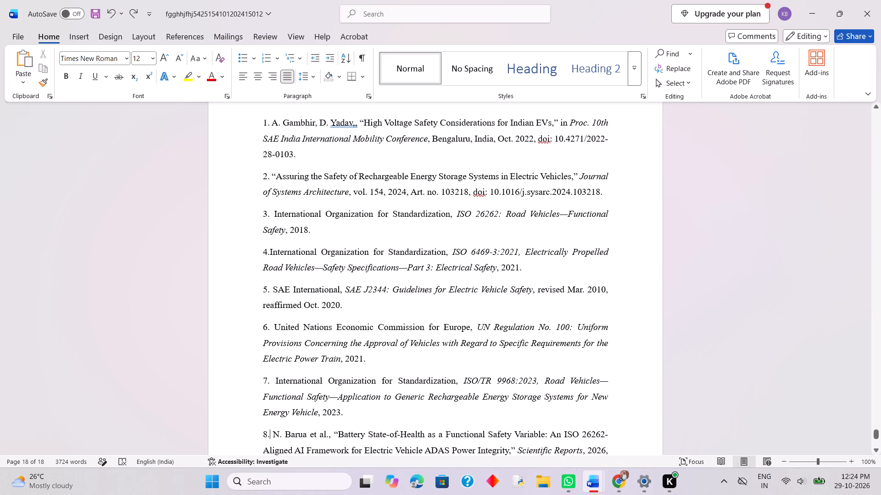
# Examine the layout of the 11. References list in the document refort final intro final and return to the safety report.
pyautogui.scroll(-1, 504, 352)
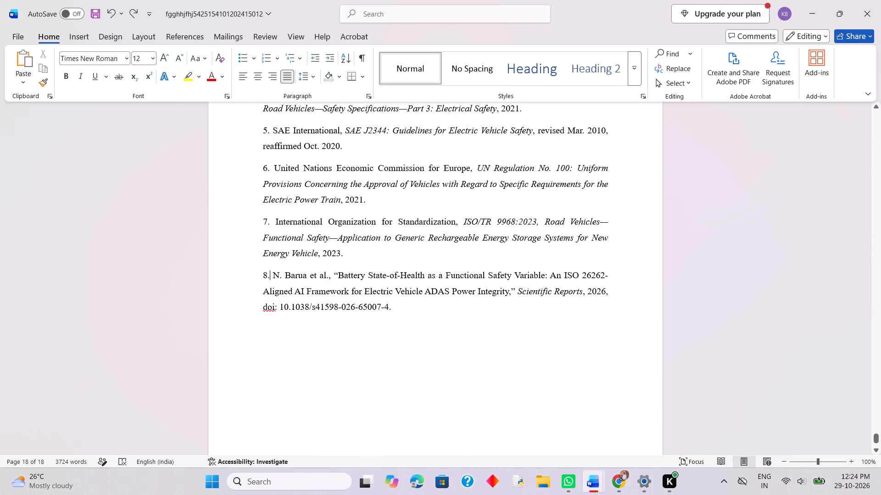
pyautogui.click(694, 433)
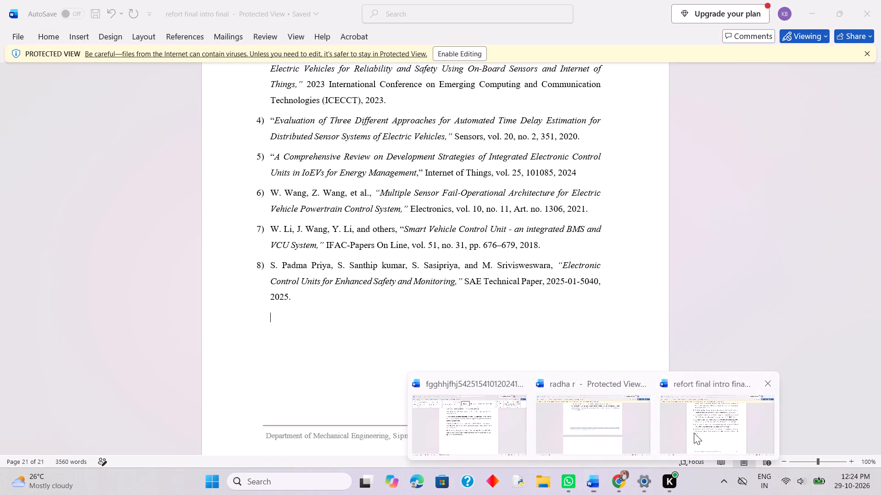
pyautogui.scroll(1, 545, 372)
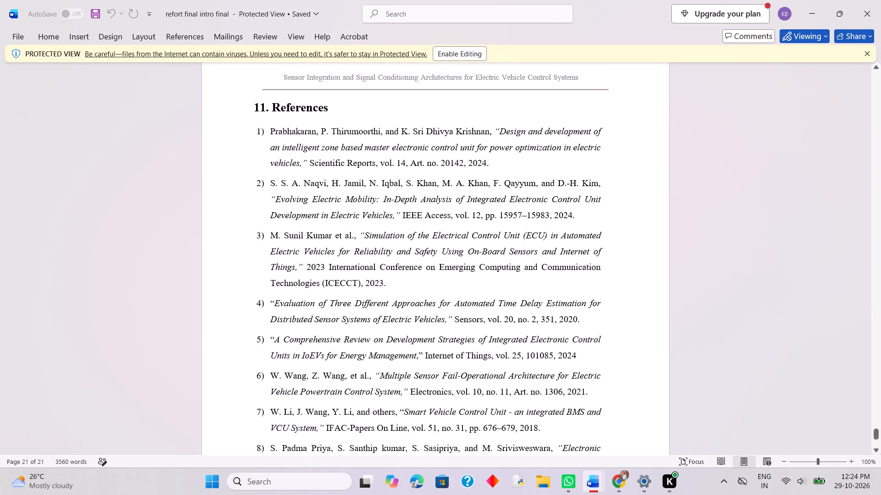
pyautogui.click(273, 191)
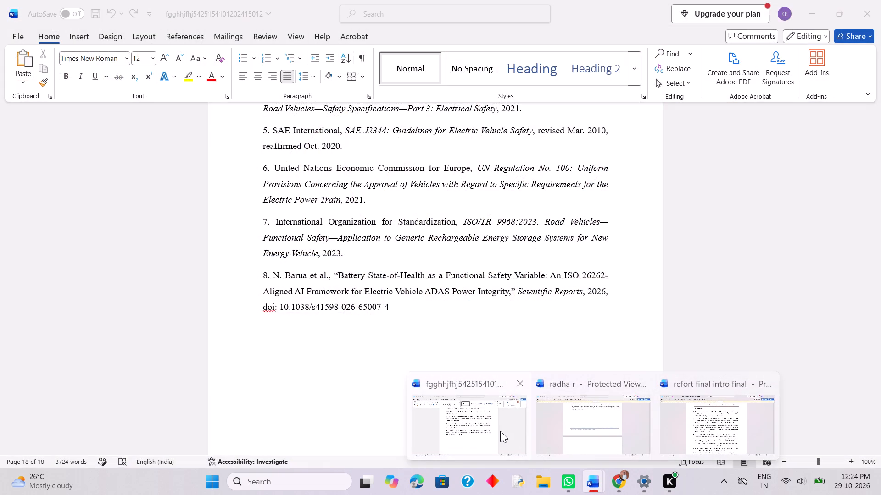
pyautogui.click(500, 431)
pyautogui.click(512, 380)
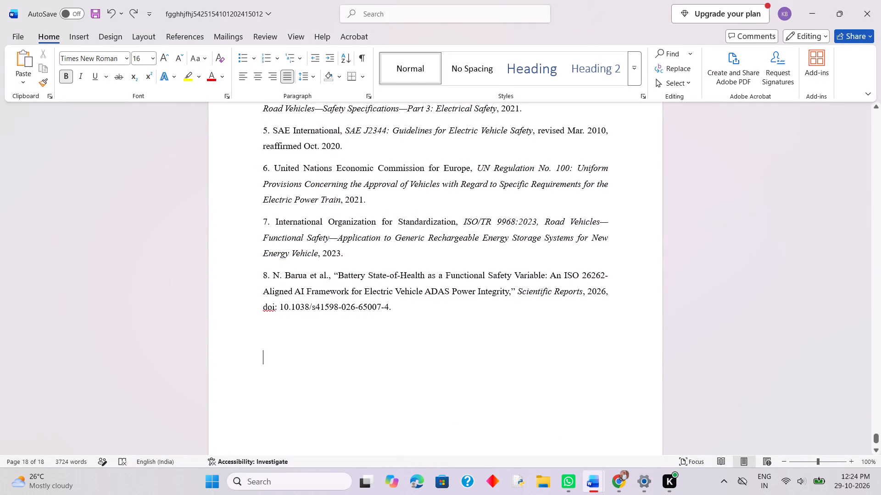
# Delete the opening quotation mark and the words "High Voltage" from the title in reference 1 under 13. References.
pyautogui.scroll(1, 512, 380)
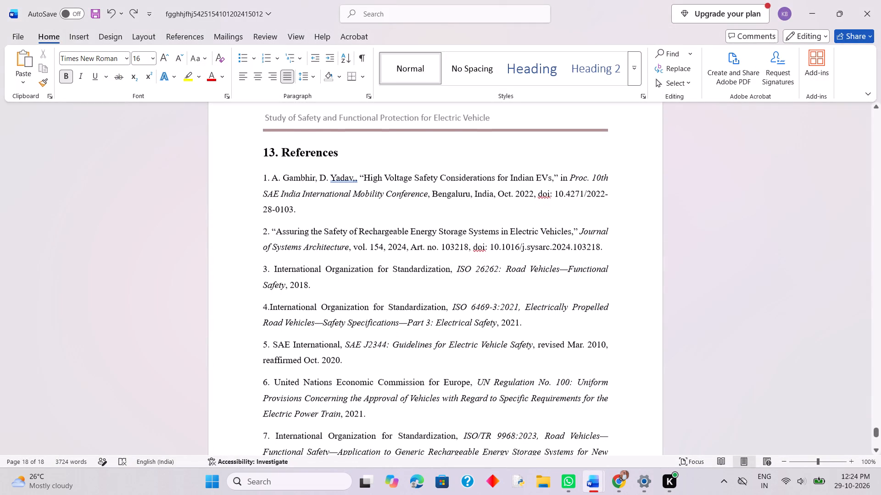
pyautogui.scroll(1, 512, 380)
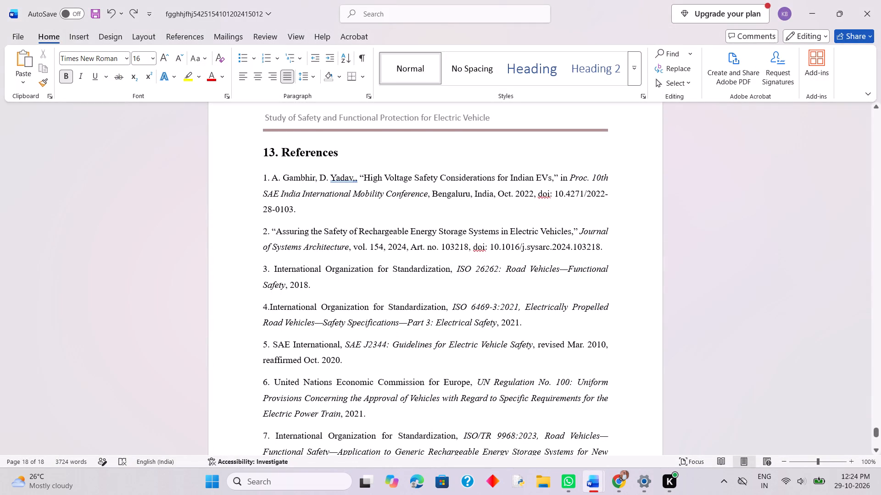
pyautogui.click(411, 178)
pyautogui.press('BackSpace')
pyautogui.press('BackSpace')
pyautogui.press('BackSpace')
pyautogui.press('BackSpace')
pyautogui.press('BackSpace')
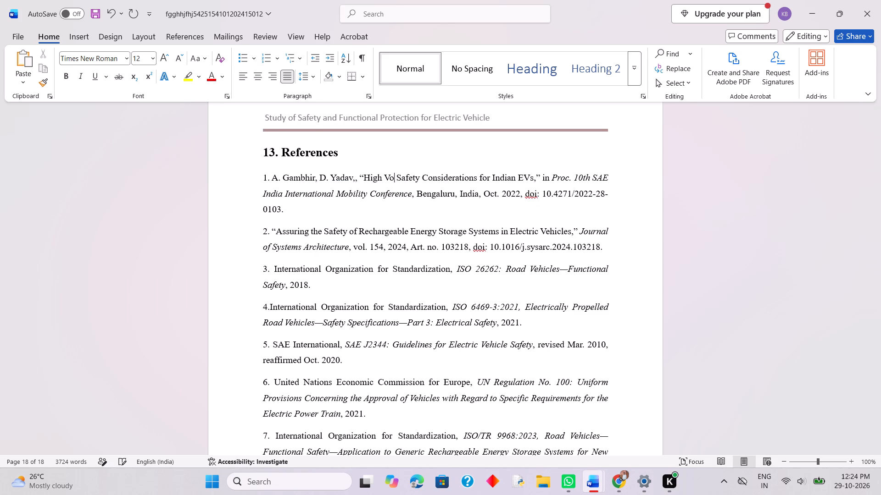
pyautogui.press('BackSpace')
pyautogui.press('BackSpace')
pyautogui.press('BackSpace')
pyautogui.press('BackSpace')
pyautogui.press('BackSpace')
pyautogui.press('BackSpace')
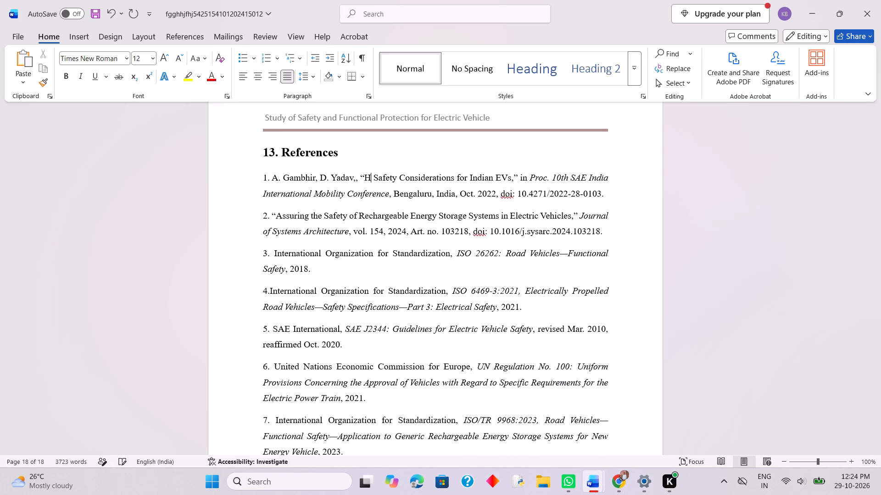
pyautogui.press('BackSpace')
pyautogui.press('BackSpace')
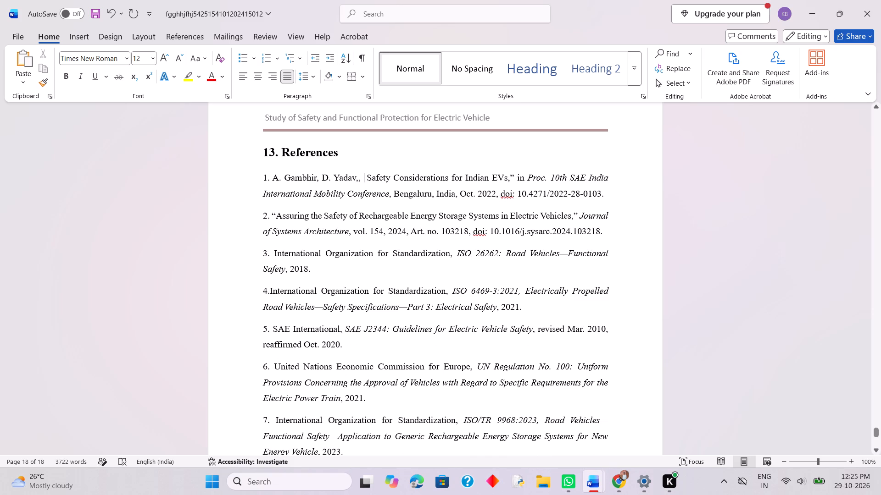
# Examine the reference list and the layout of the report's pages back to 1. Introduction.
pyautogui.scroll(-1, 444, 249)
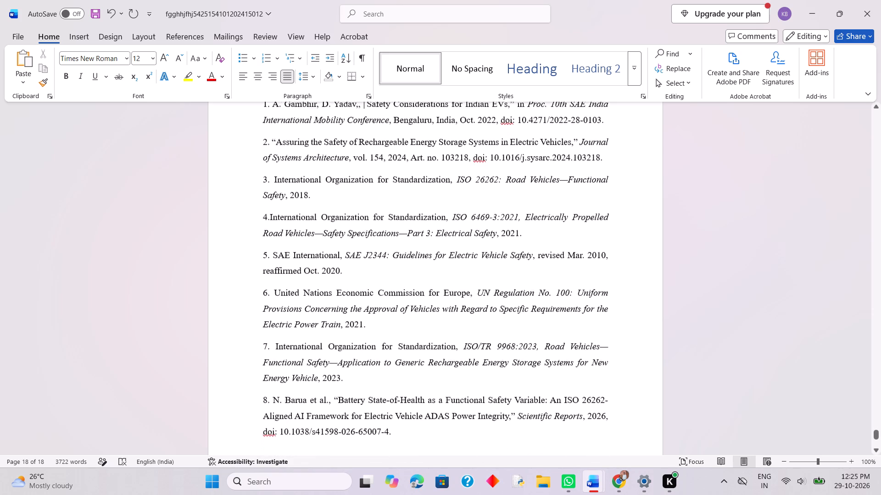
pyautogui.scroll(-1, 444, 249)
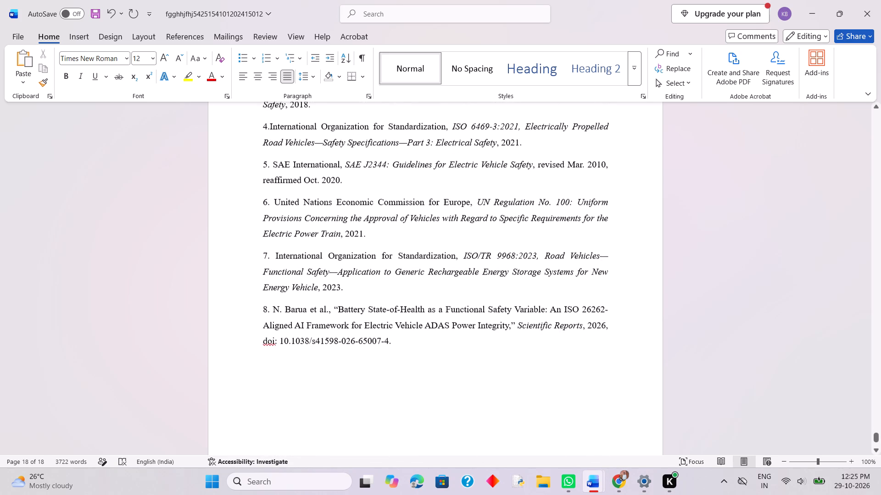
pyautogui.scroll(-1, 444, 249)
pyautogui.scroll(1, 444, 249)
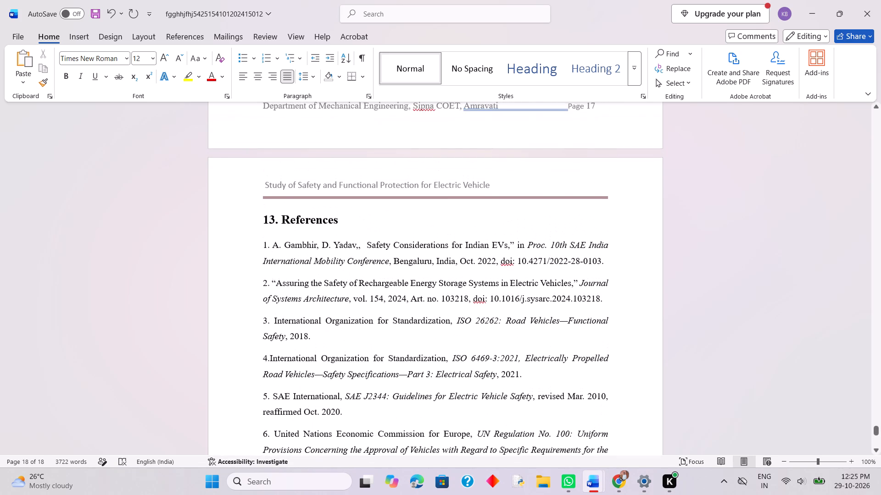
pyautogui.scroll(1, 444, 249)
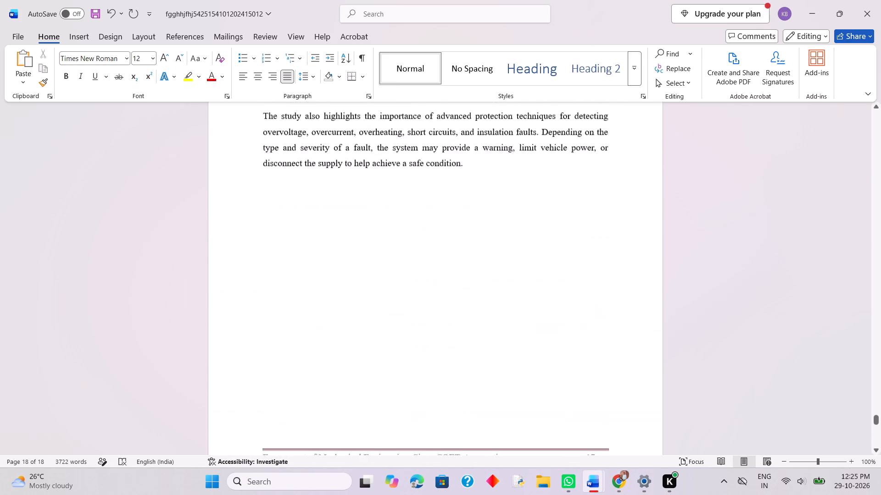
pyautogui.scroll(3, 444, 249)
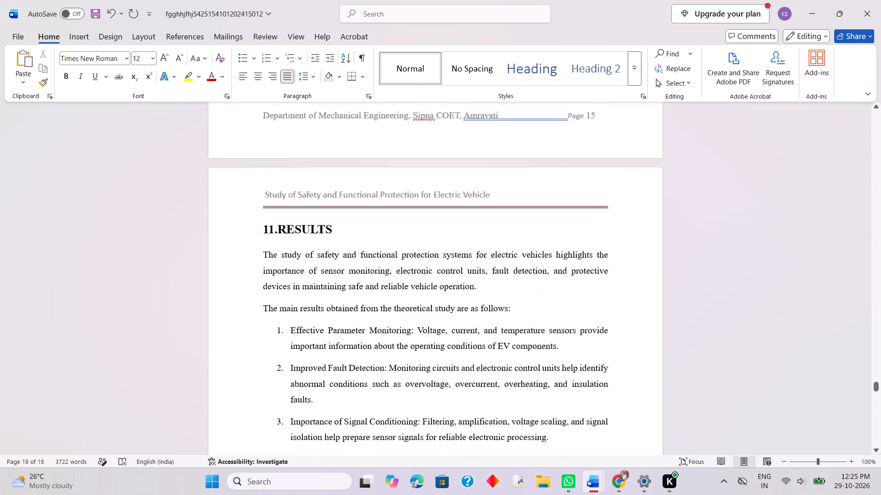
pyautogui.scroll(9, 444, 249)
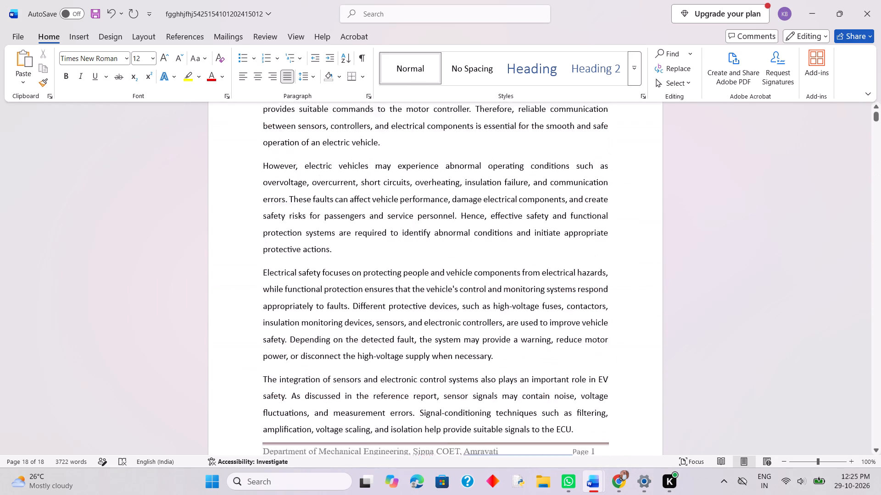
pyautogui.scroll(5, 444, 249)
pyautogui.scroll(-2, 444, 249)
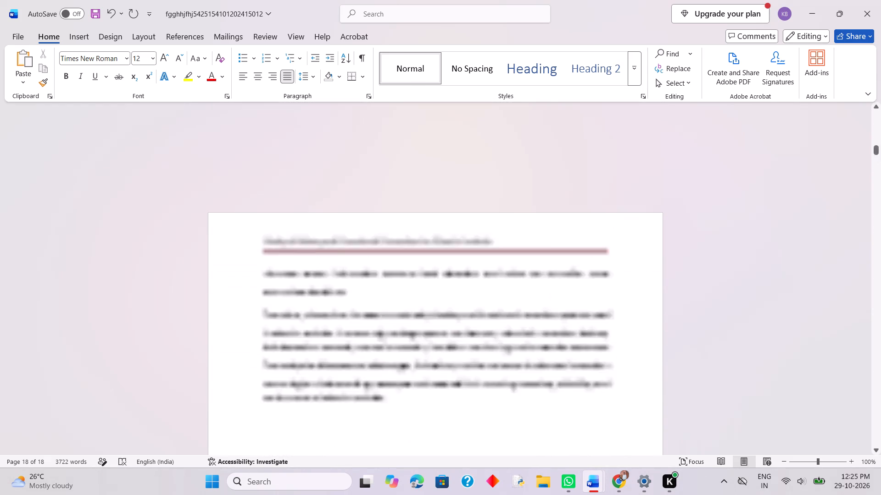
pyautogui.scroll(-12, 444, 249)
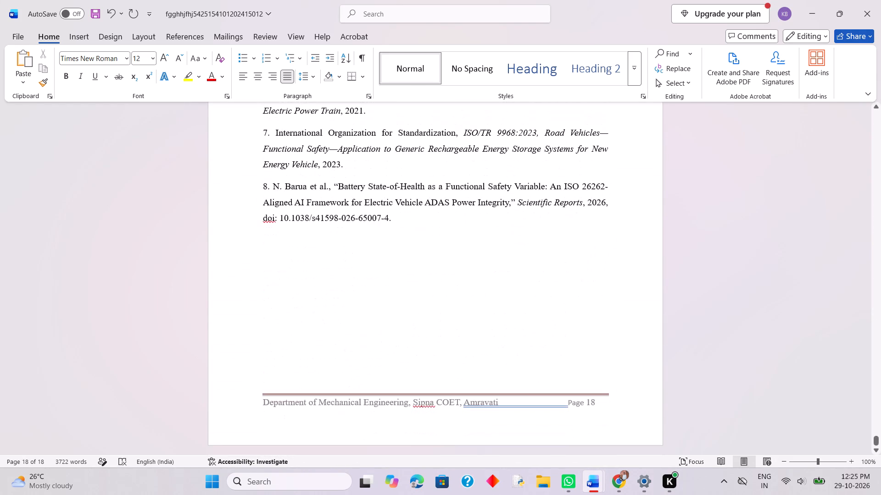
pyautogui.scroll(14, 444, 249)
pyautogui.scroll(9, 444, 249)
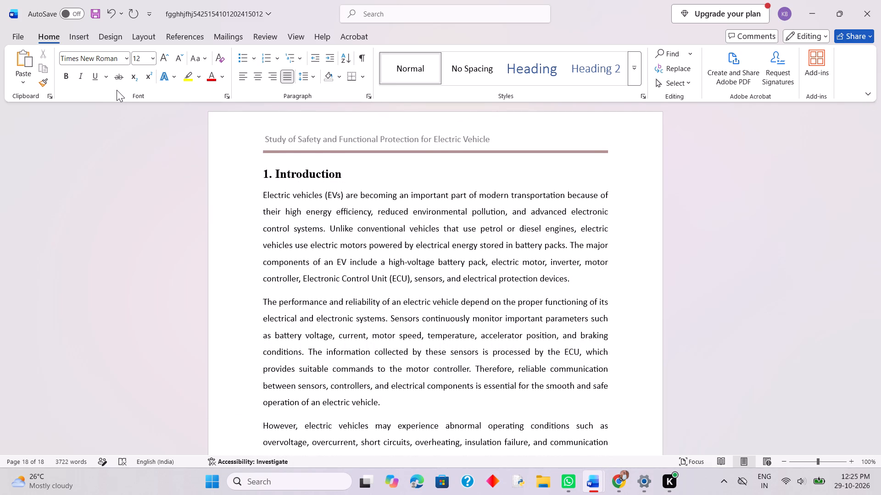
pyautogui.click(15, 32)
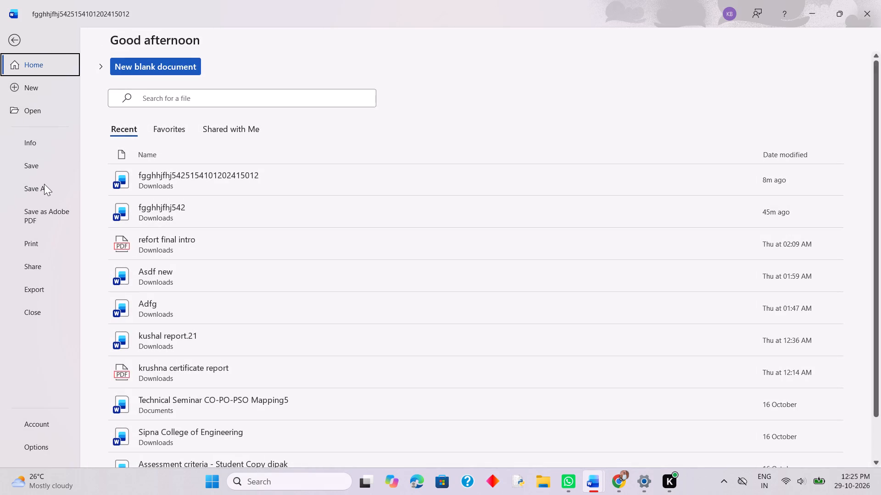
pyautogui.click(44, 184)
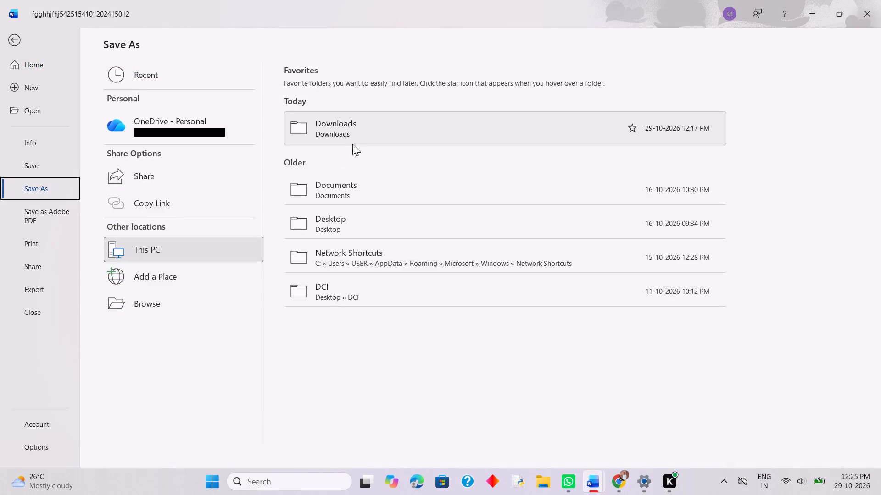
pyautogui.click(359, 137)
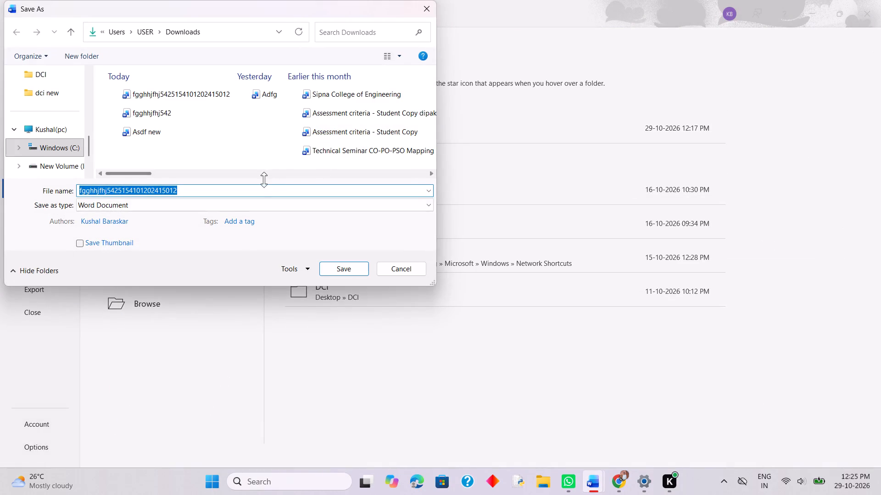
pyautogui.click(253, 187)
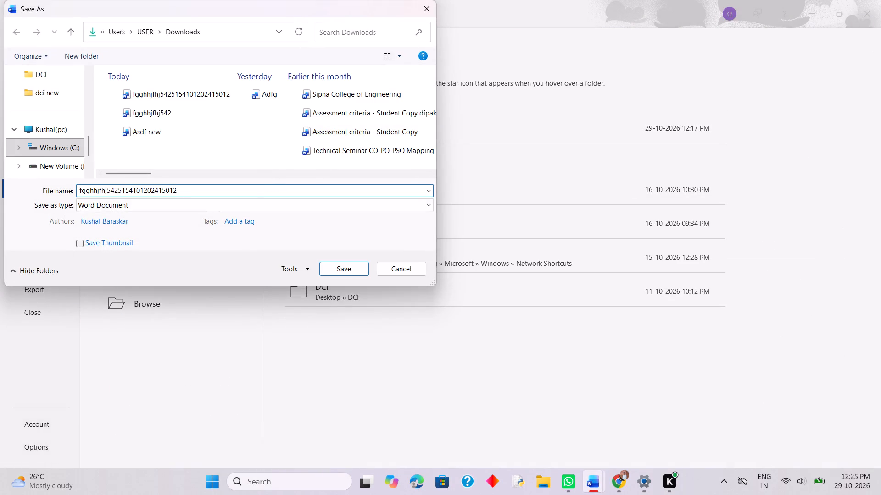
pyautogui.click(253, 187)
pyautogui.write('fdgrg')
pyautogui.press('Return')
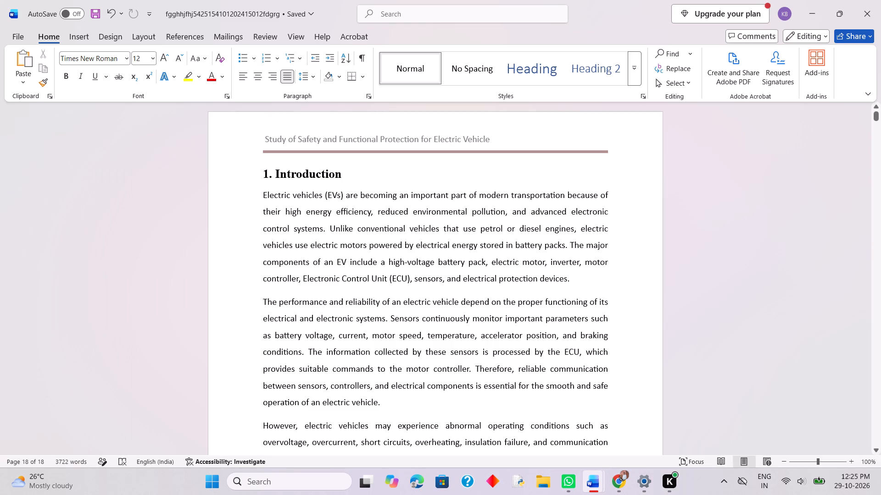